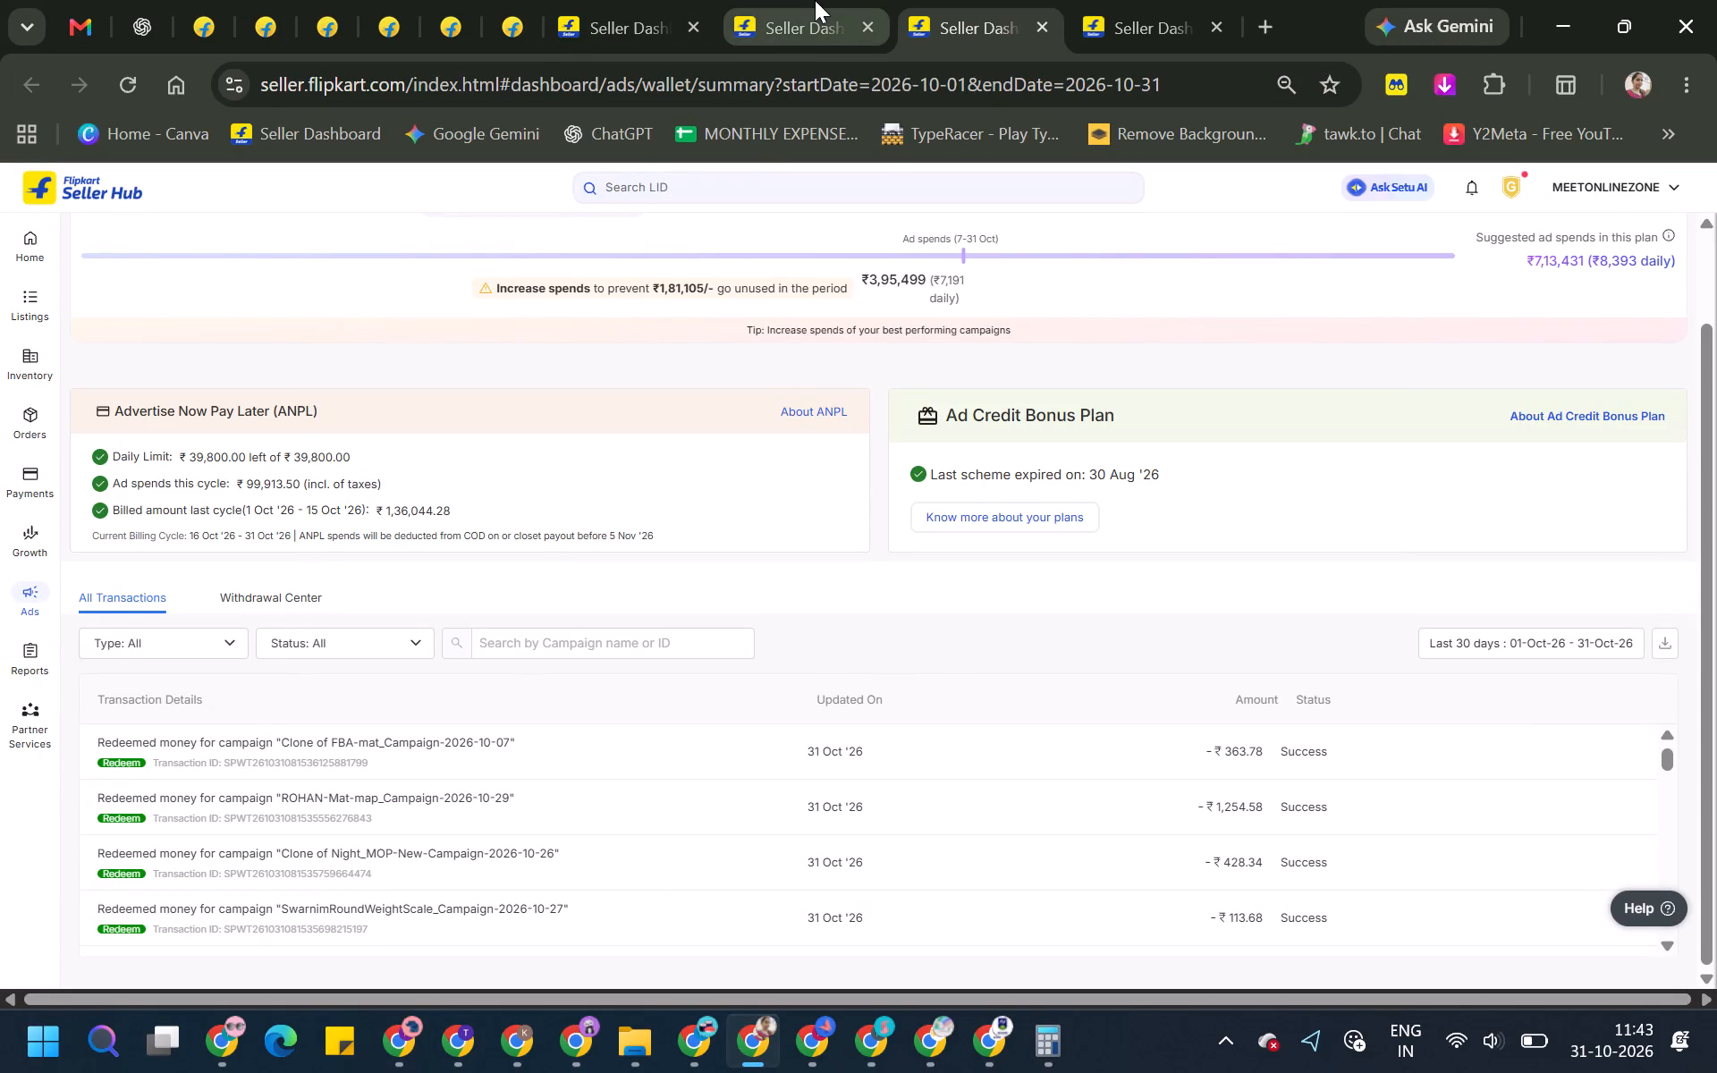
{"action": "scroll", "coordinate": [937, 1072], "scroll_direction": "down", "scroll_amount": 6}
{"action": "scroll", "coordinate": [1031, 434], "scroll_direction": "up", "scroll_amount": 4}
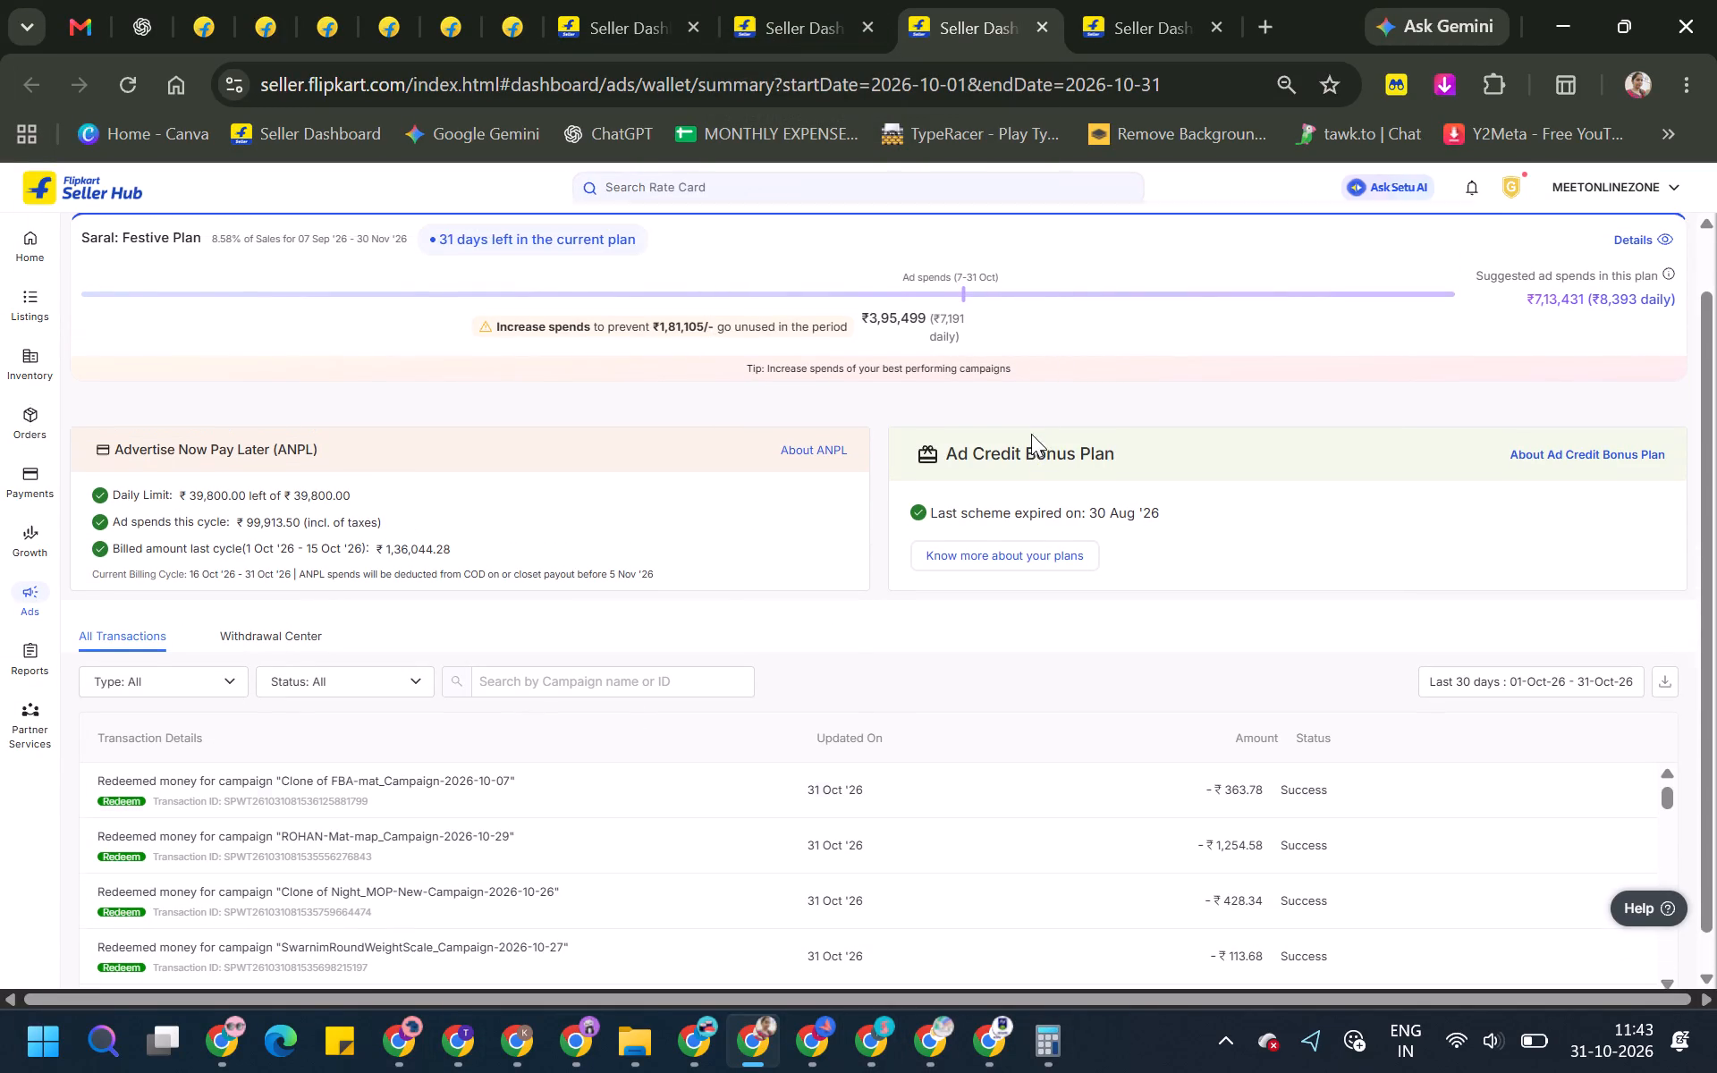
Switch from the ads wallet summary to the already open Speed Insights page with the inventory visibility view.
{"action": "left_click", "coordinate": [738, 0]}
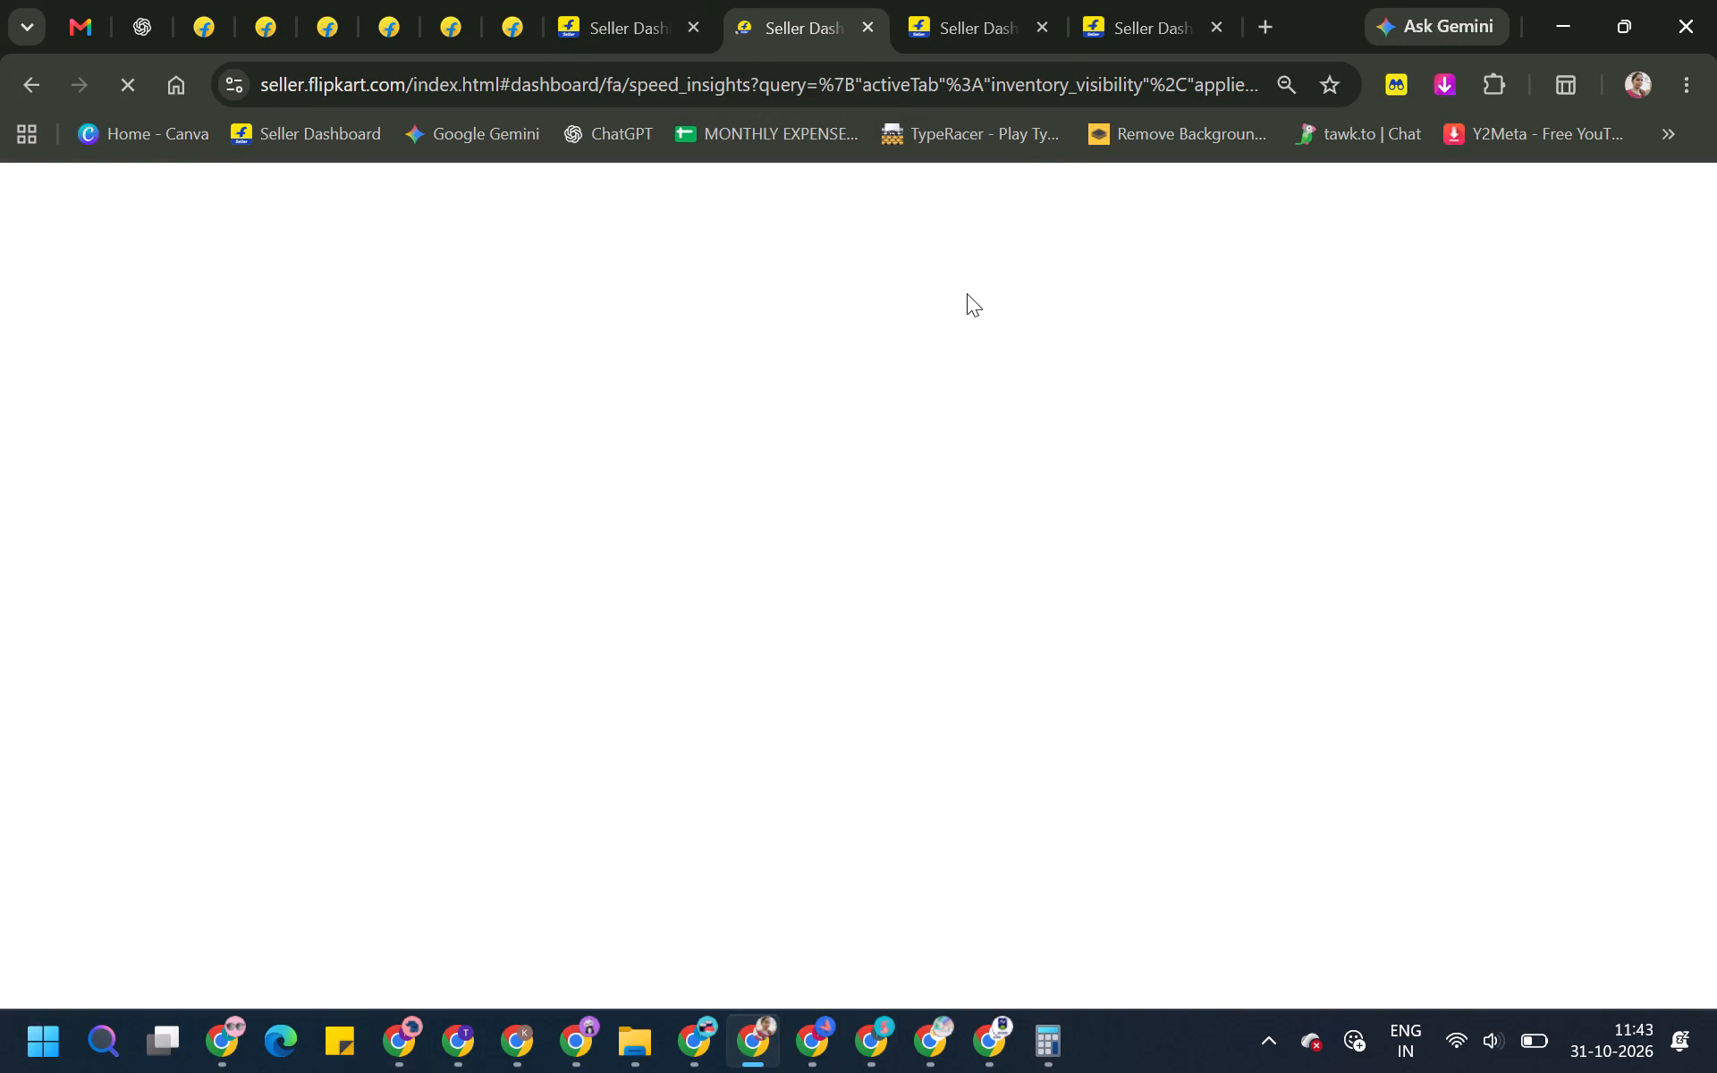
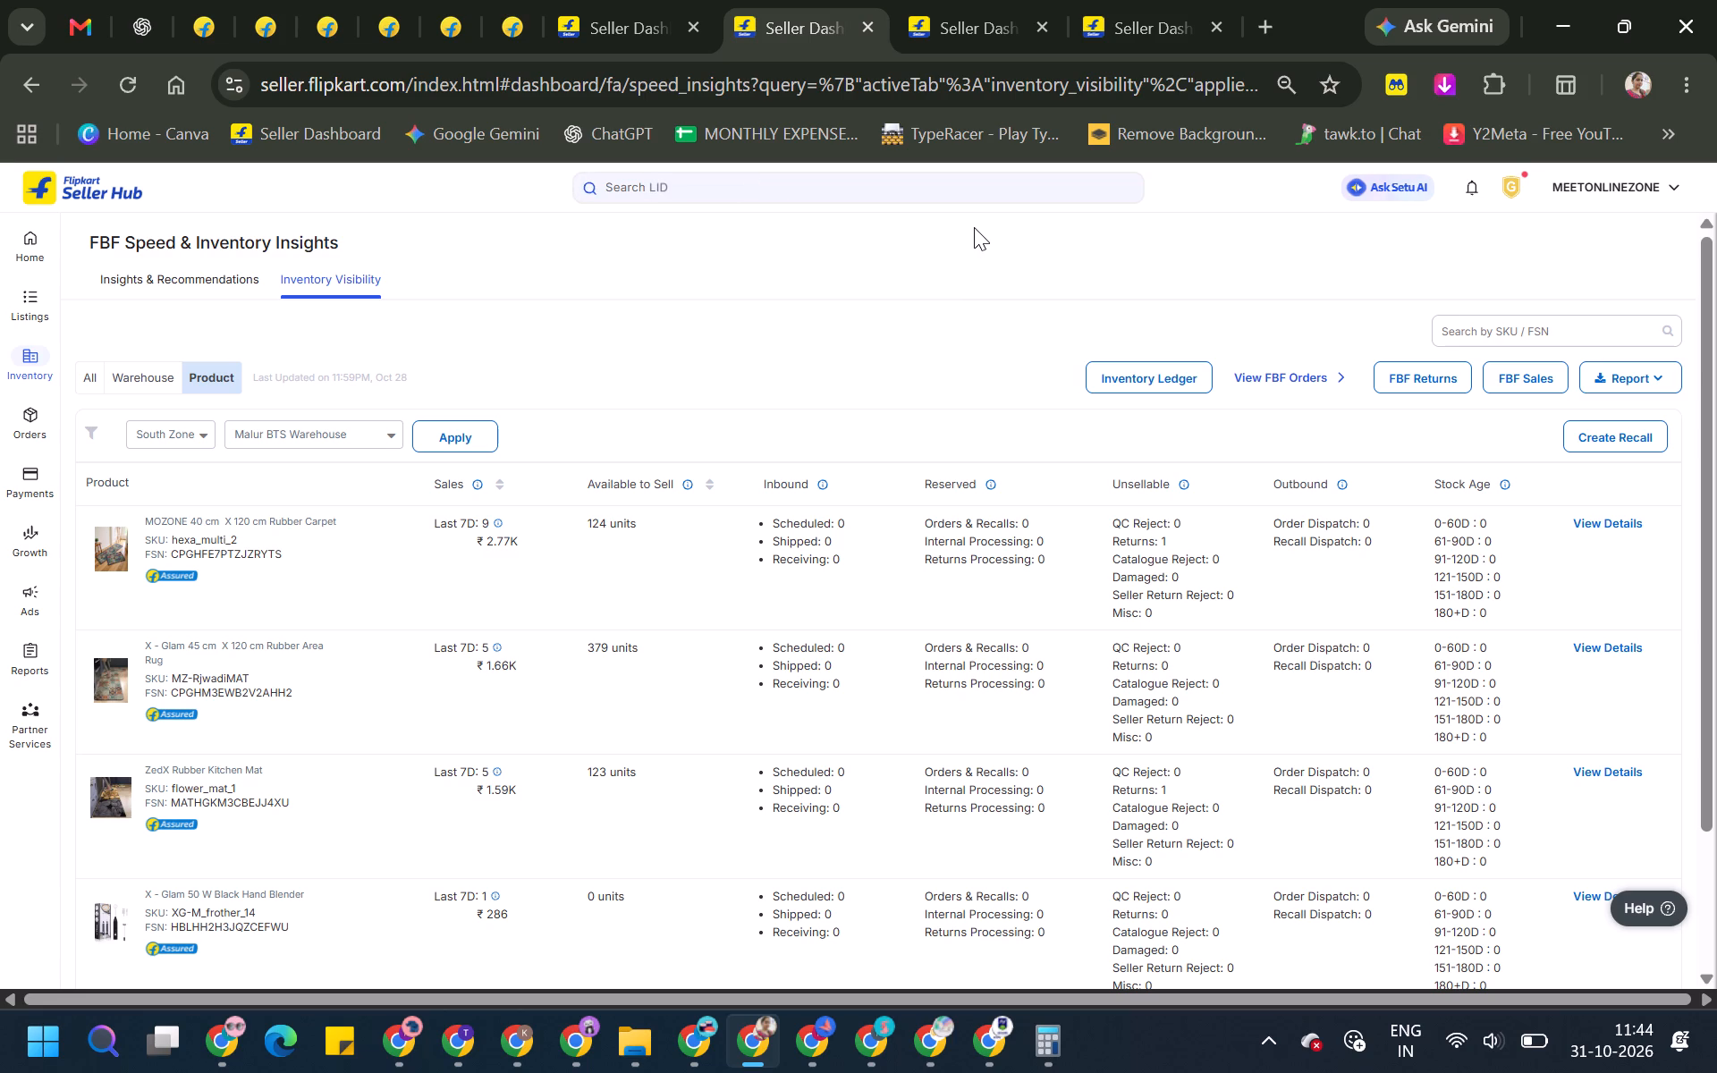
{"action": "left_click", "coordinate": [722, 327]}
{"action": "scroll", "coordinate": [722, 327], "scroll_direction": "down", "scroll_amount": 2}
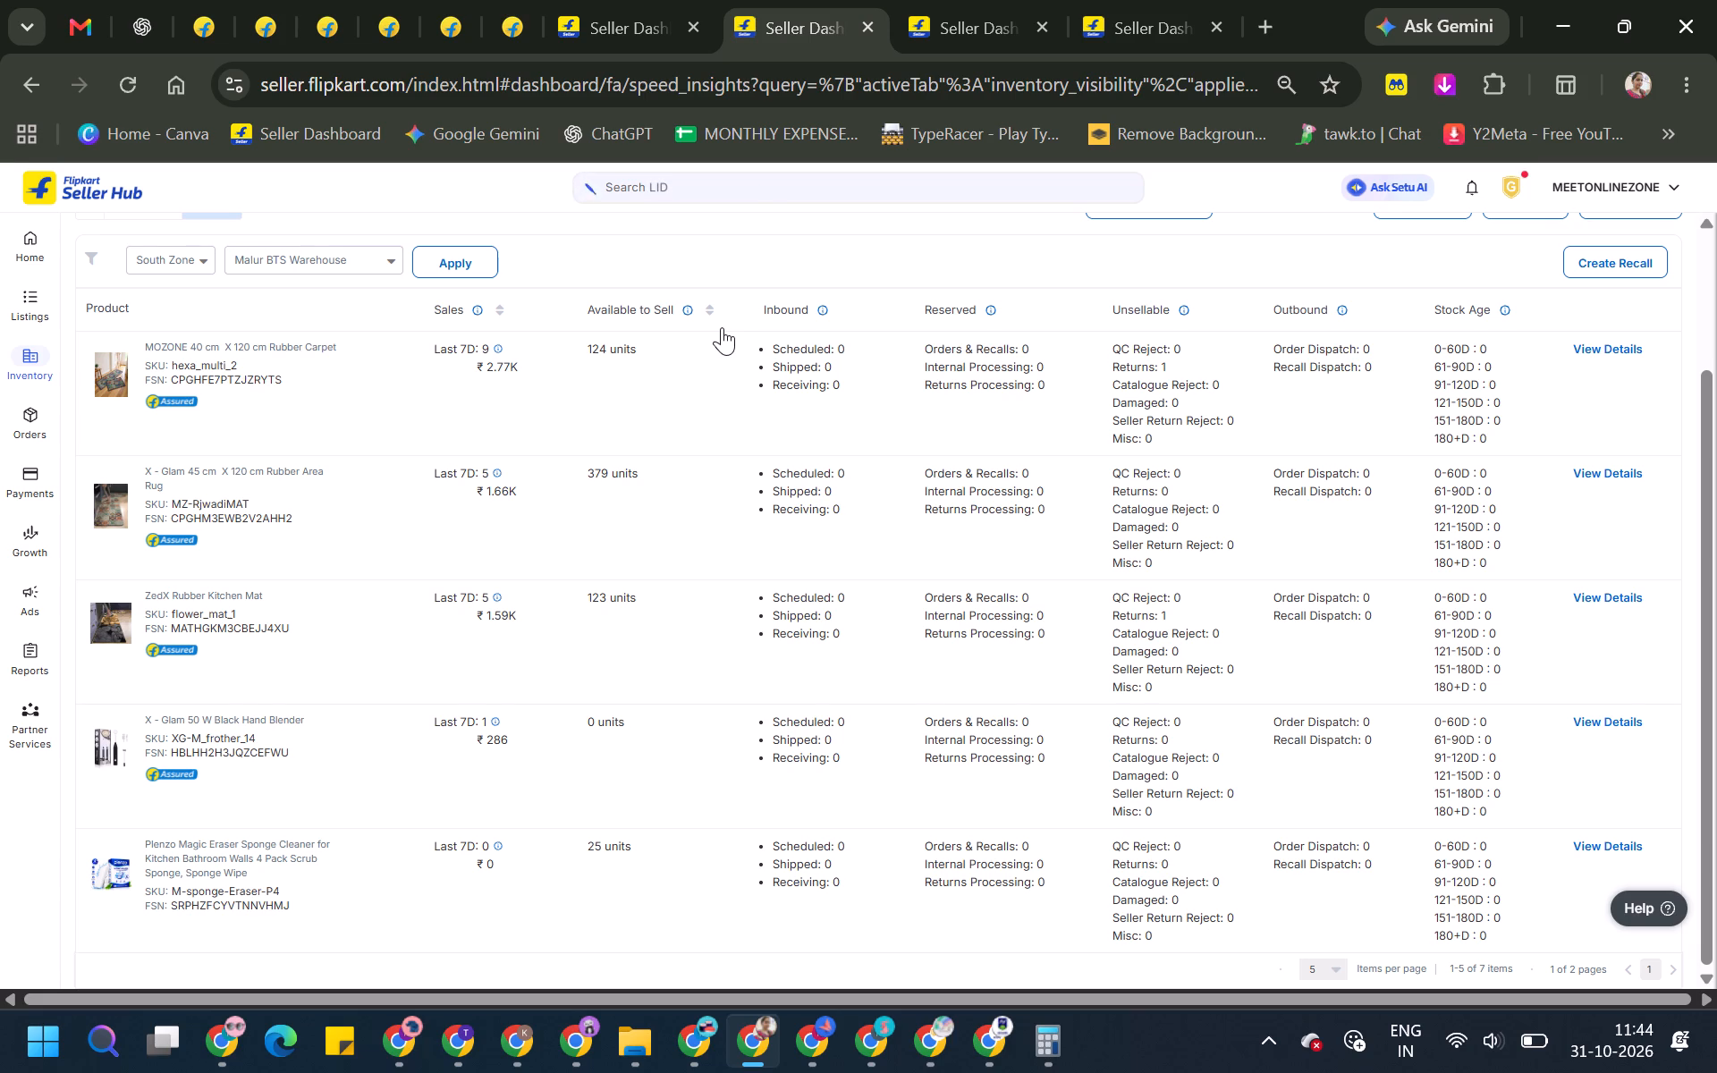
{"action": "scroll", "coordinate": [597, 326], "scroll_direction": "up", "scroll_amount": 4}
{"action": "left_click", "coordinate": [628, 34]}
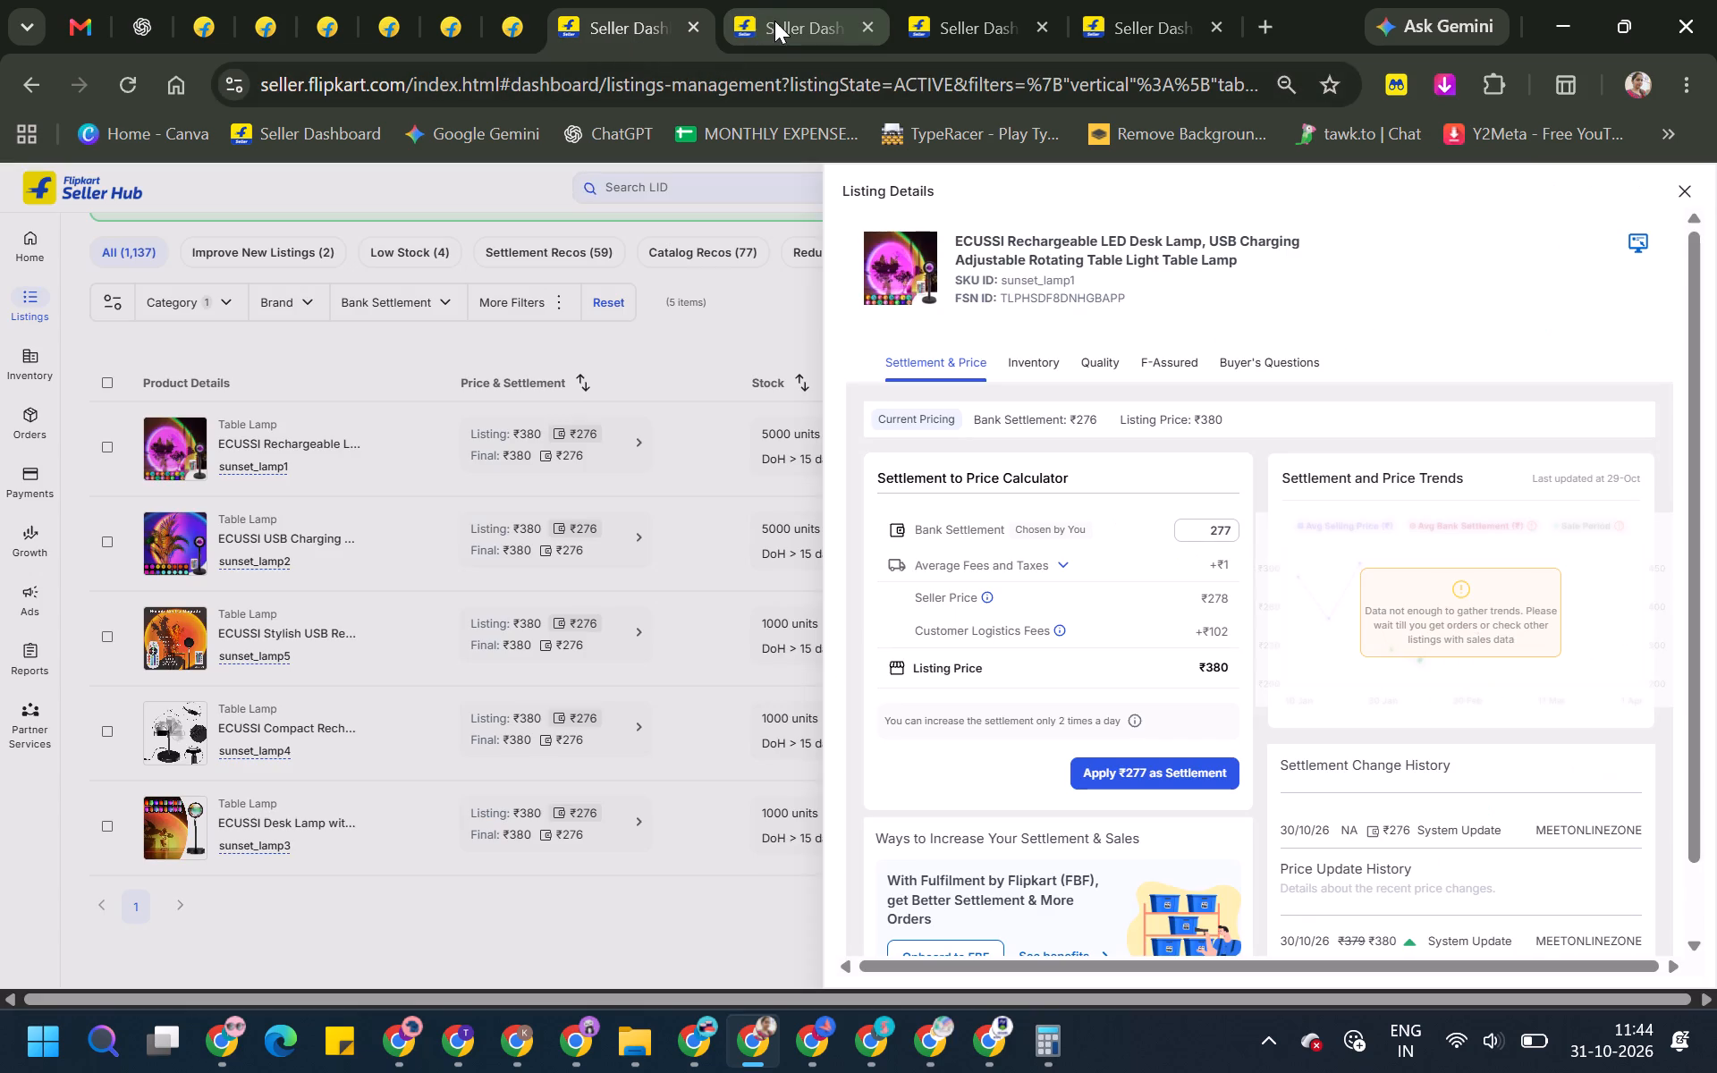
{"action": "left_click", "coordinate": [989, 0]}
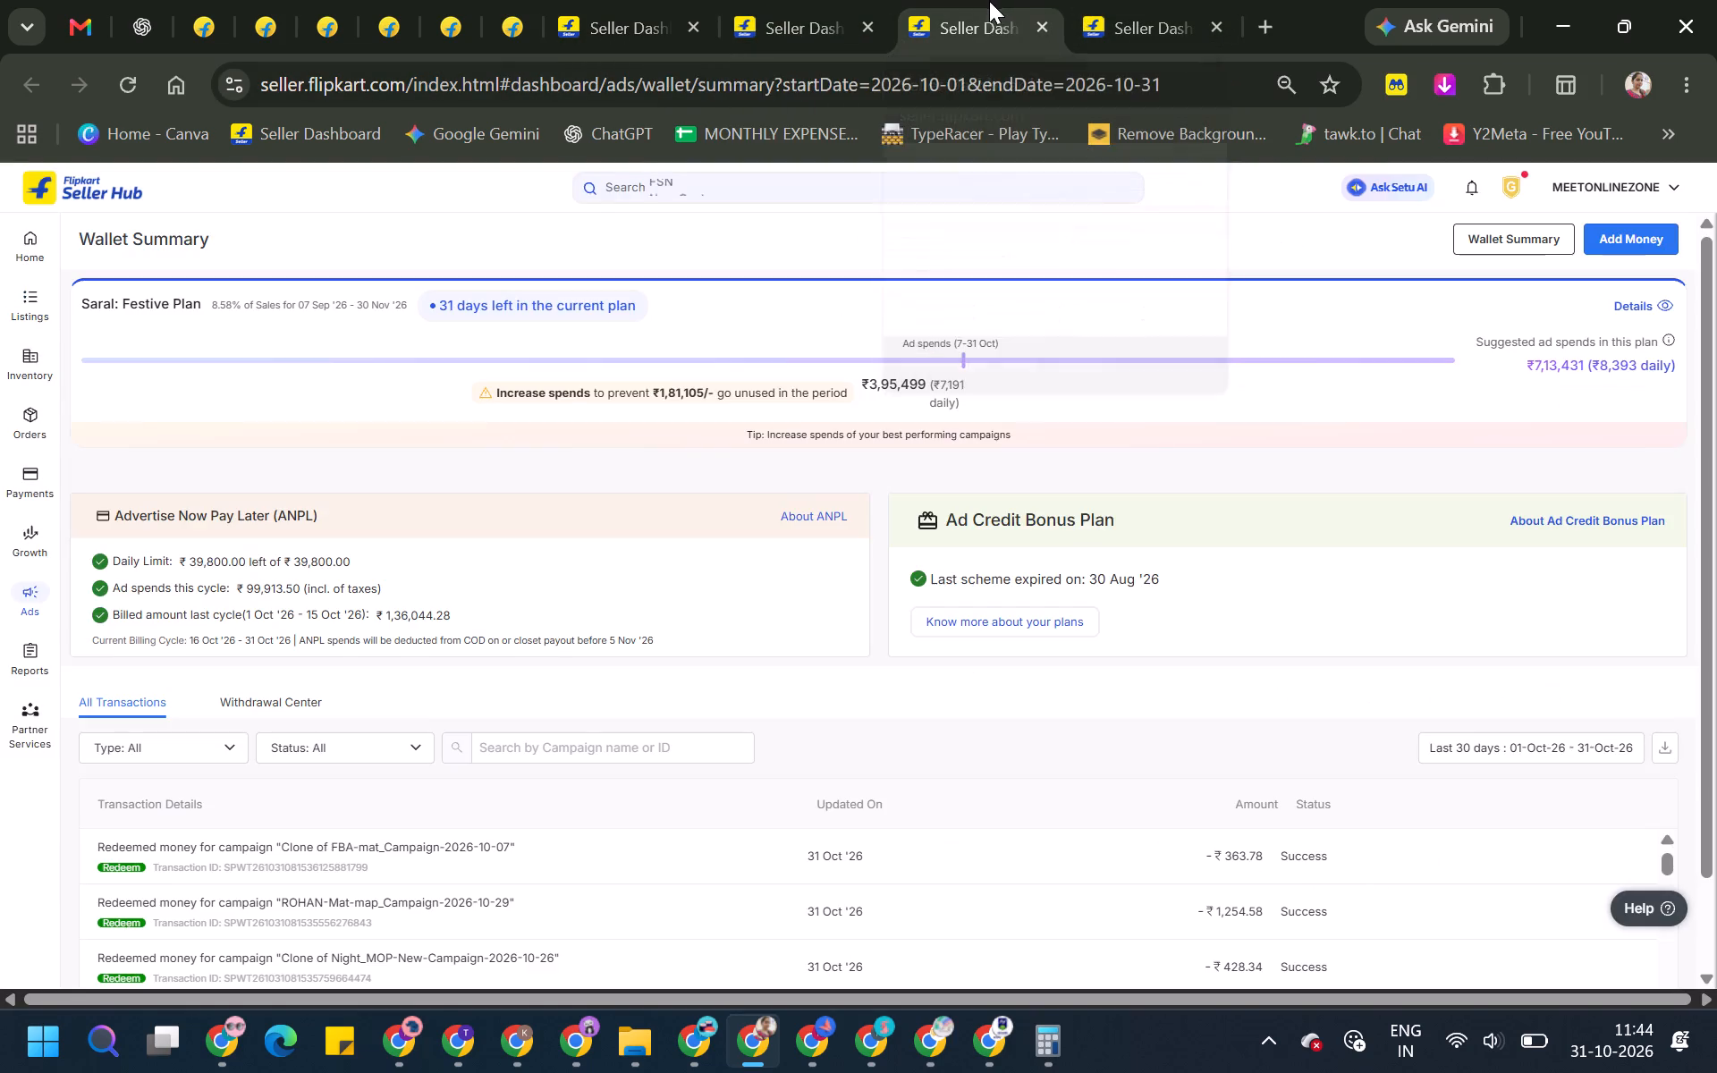
Switch to the ads campaigns page, look over the campaign list, and start creating a new PLA campaign.
{"action": "left_click", "coordinate": [1137, 0]}
{"action": "scroll", "coordinate": [1028, 334], "scroll_direction": "up", "scroll_amount": 3}
{"action": "scroll", "coordinate": [1028, 336], "scroll_direction": "down", "scroll_amount": 4}
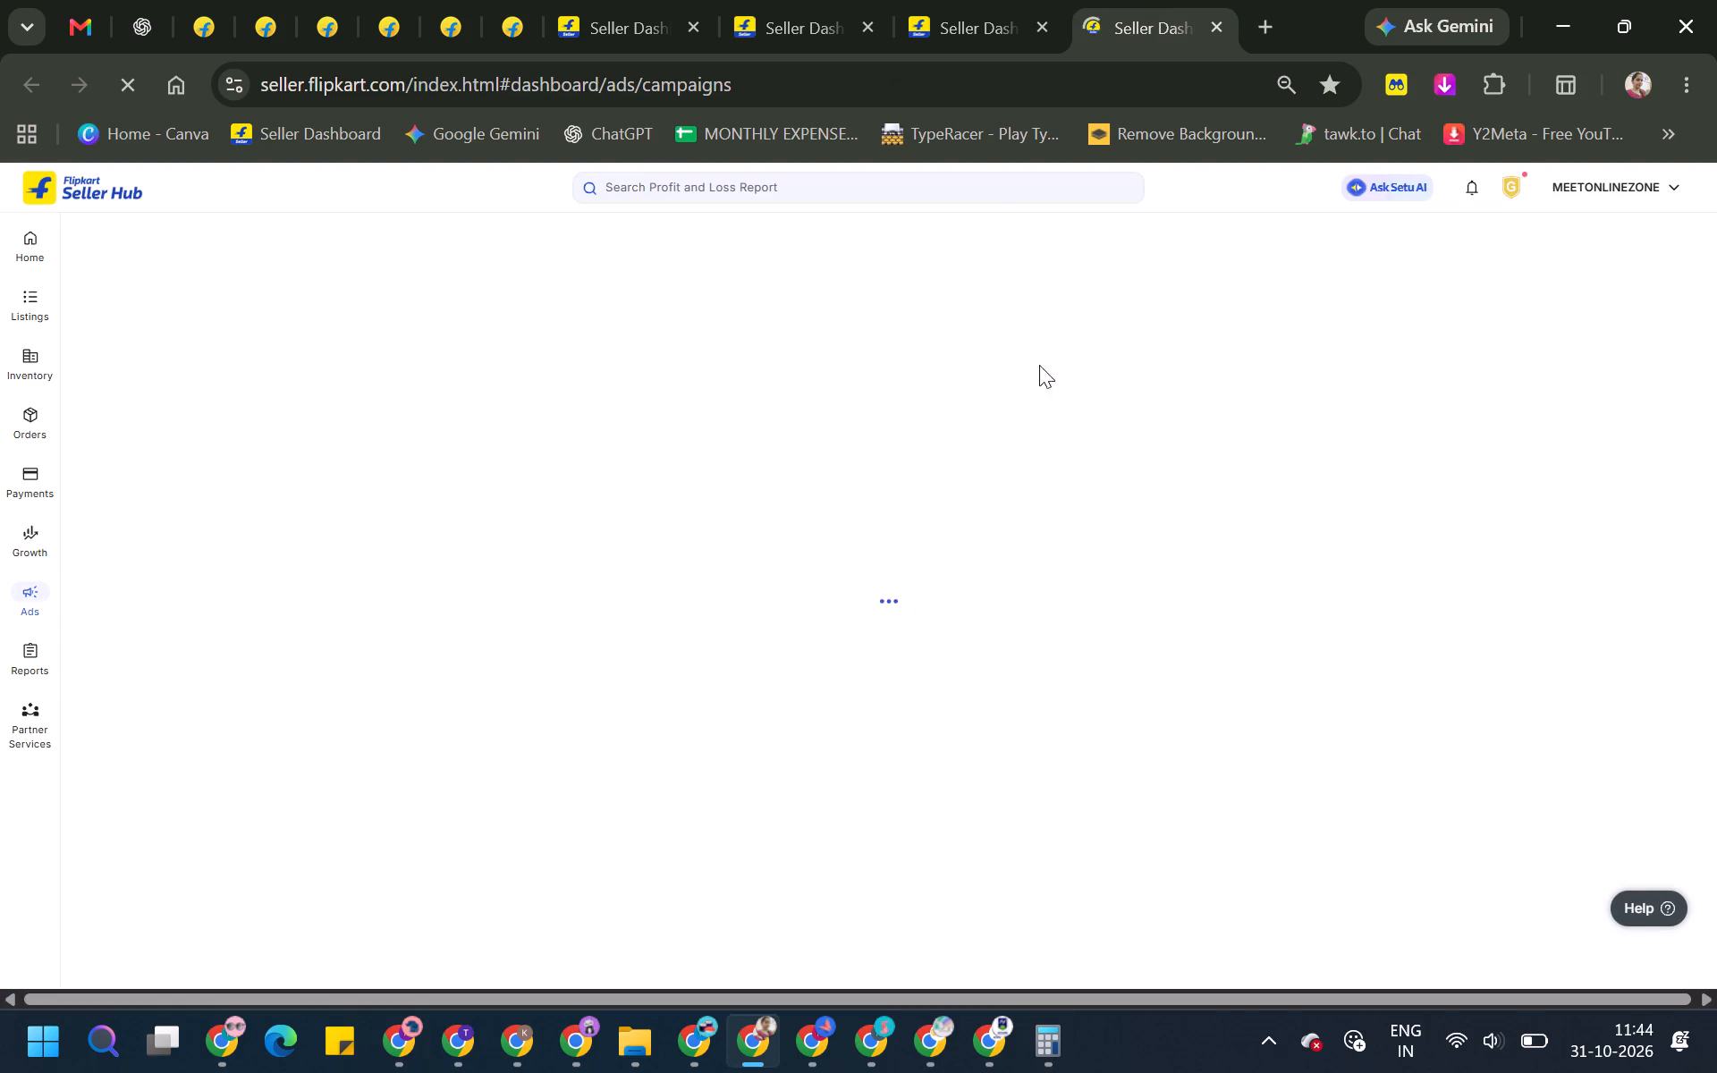
{"action": "scroll", "coordinate": [1071, 404], "scroll_direction": "up", "scroll_amount": 9}
{"action": "scroll", "coordinate": [1071, 404], "scroll_direction": "down", "scroll_amount": 3}
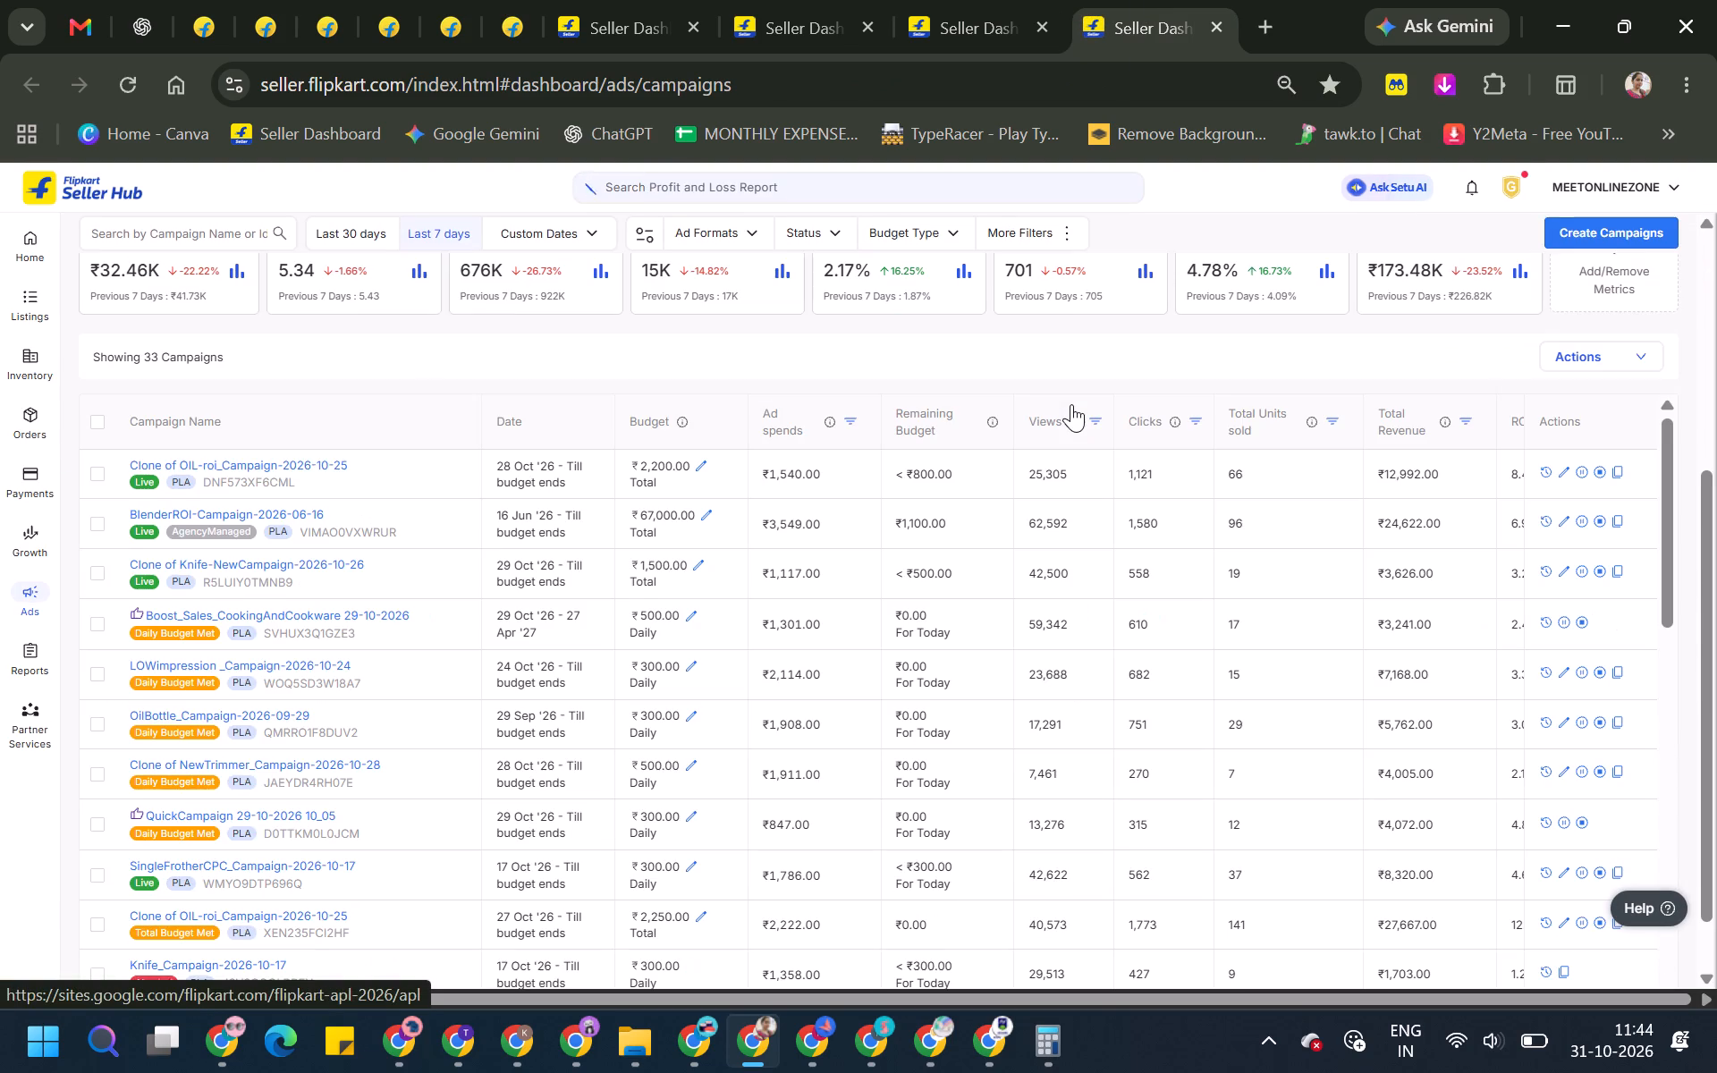
{"action": "scroll", "coordinate": [1071, 404], "scroll_direction": "up", "scroll_amount": 1}
{"action": "left_click", "coordinate": [1557, 253]}
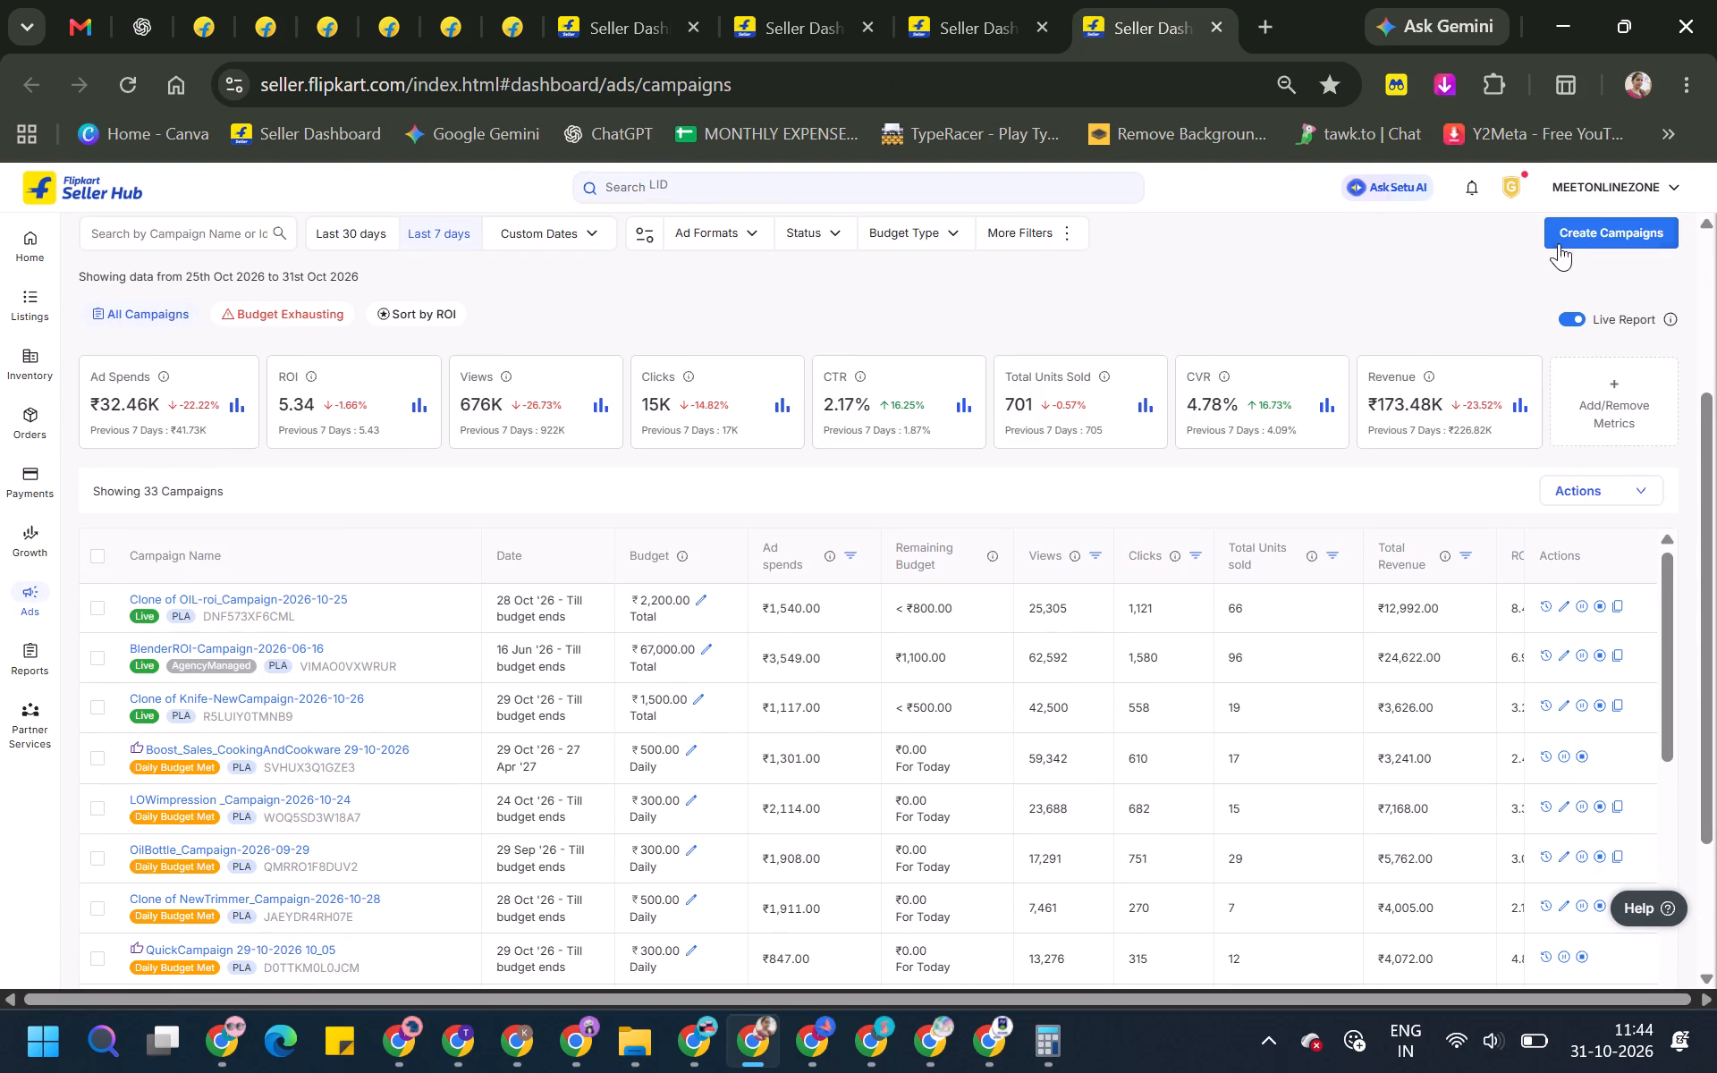
{"action": "left_click", "coordinate": [1560, 240]}
{"action": "left_click", "coordinate": [748, 493]}
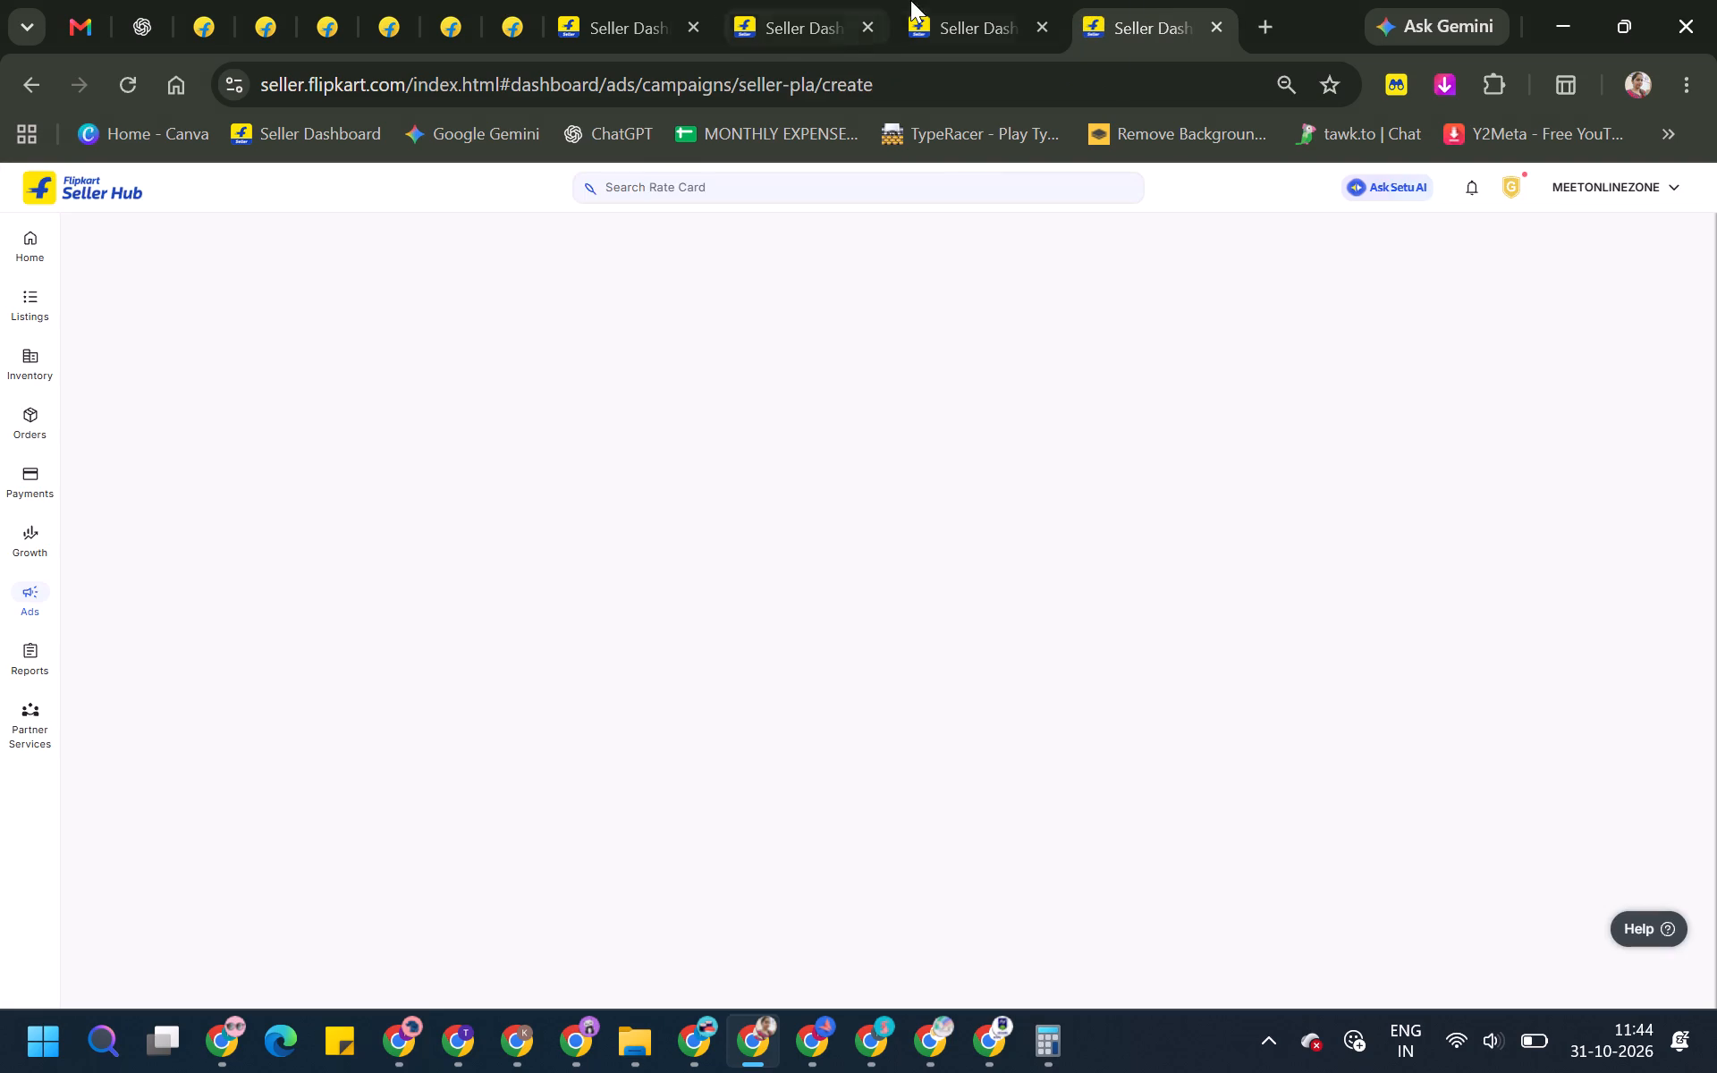
Search the new PLA campaign's products for SKU ID sunset_lamp1, copied from the ECUSSI desk lamp's open listing details.
{"action": "left_click", "coordinate": [910, 0]}
{"action": "left_click", "coordinate": [834, 0]}
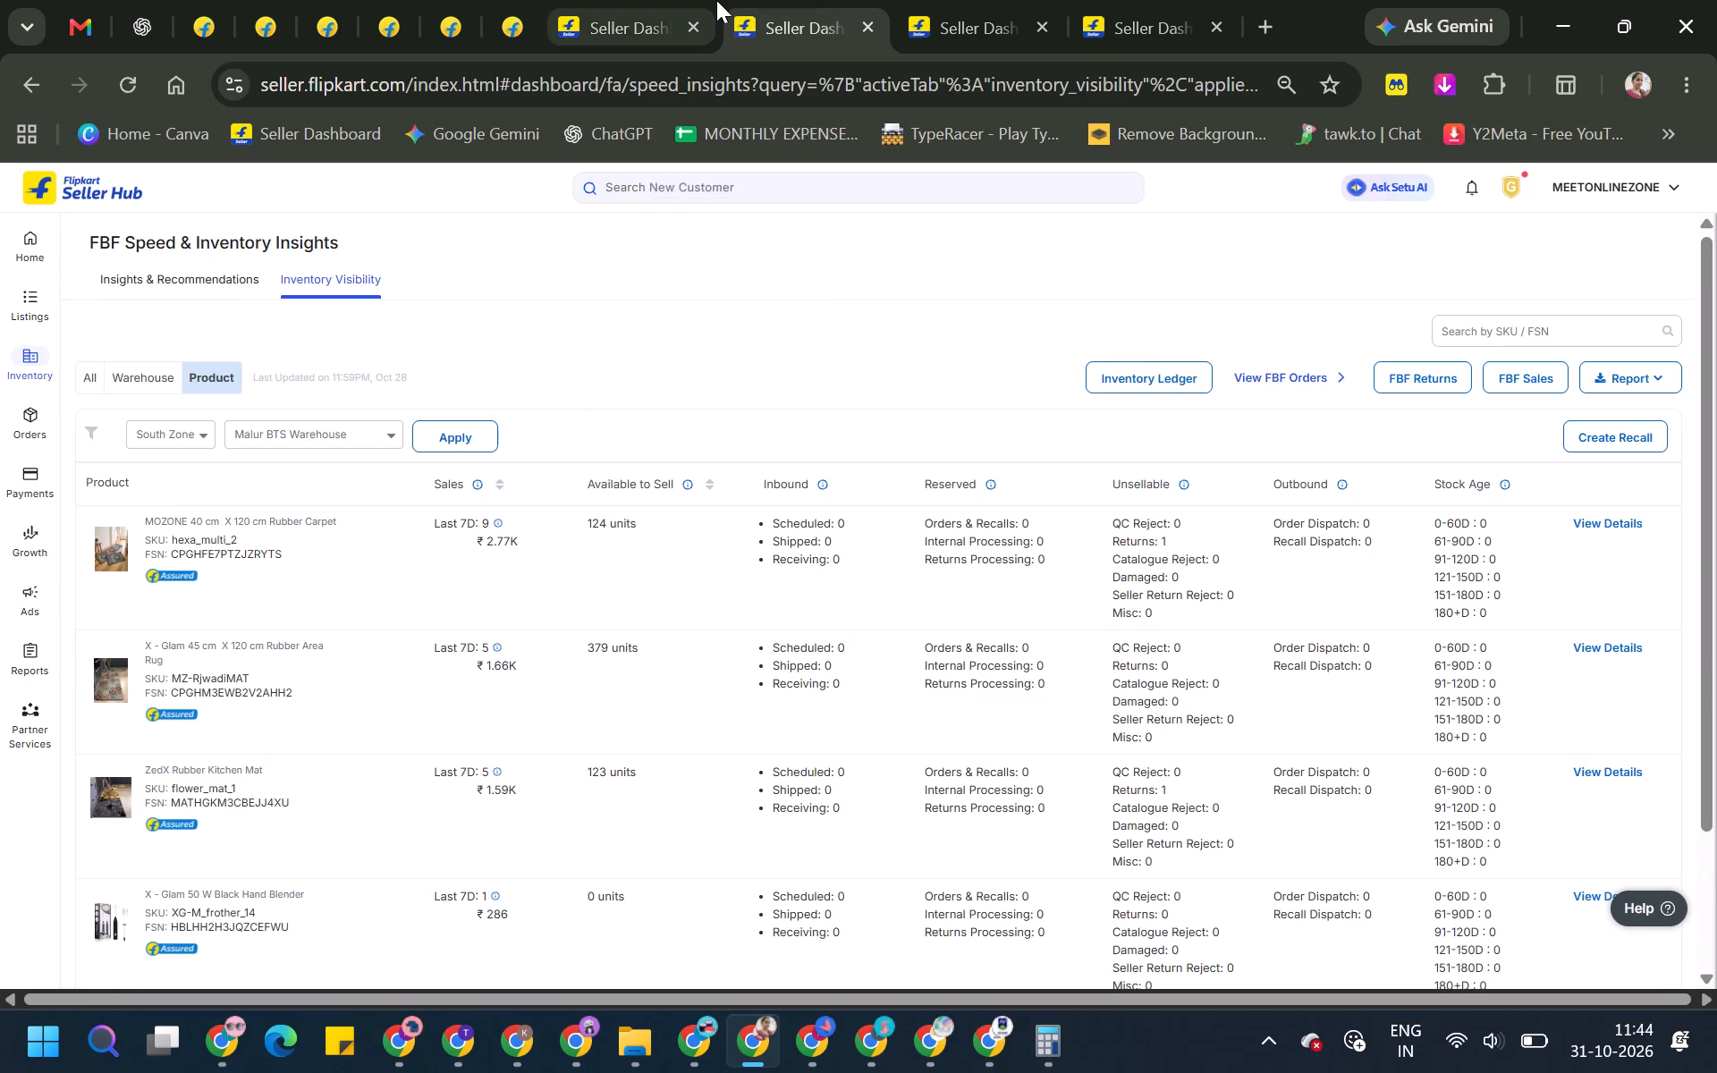
{"action": "left_click", "coordinate": [716, 0]}
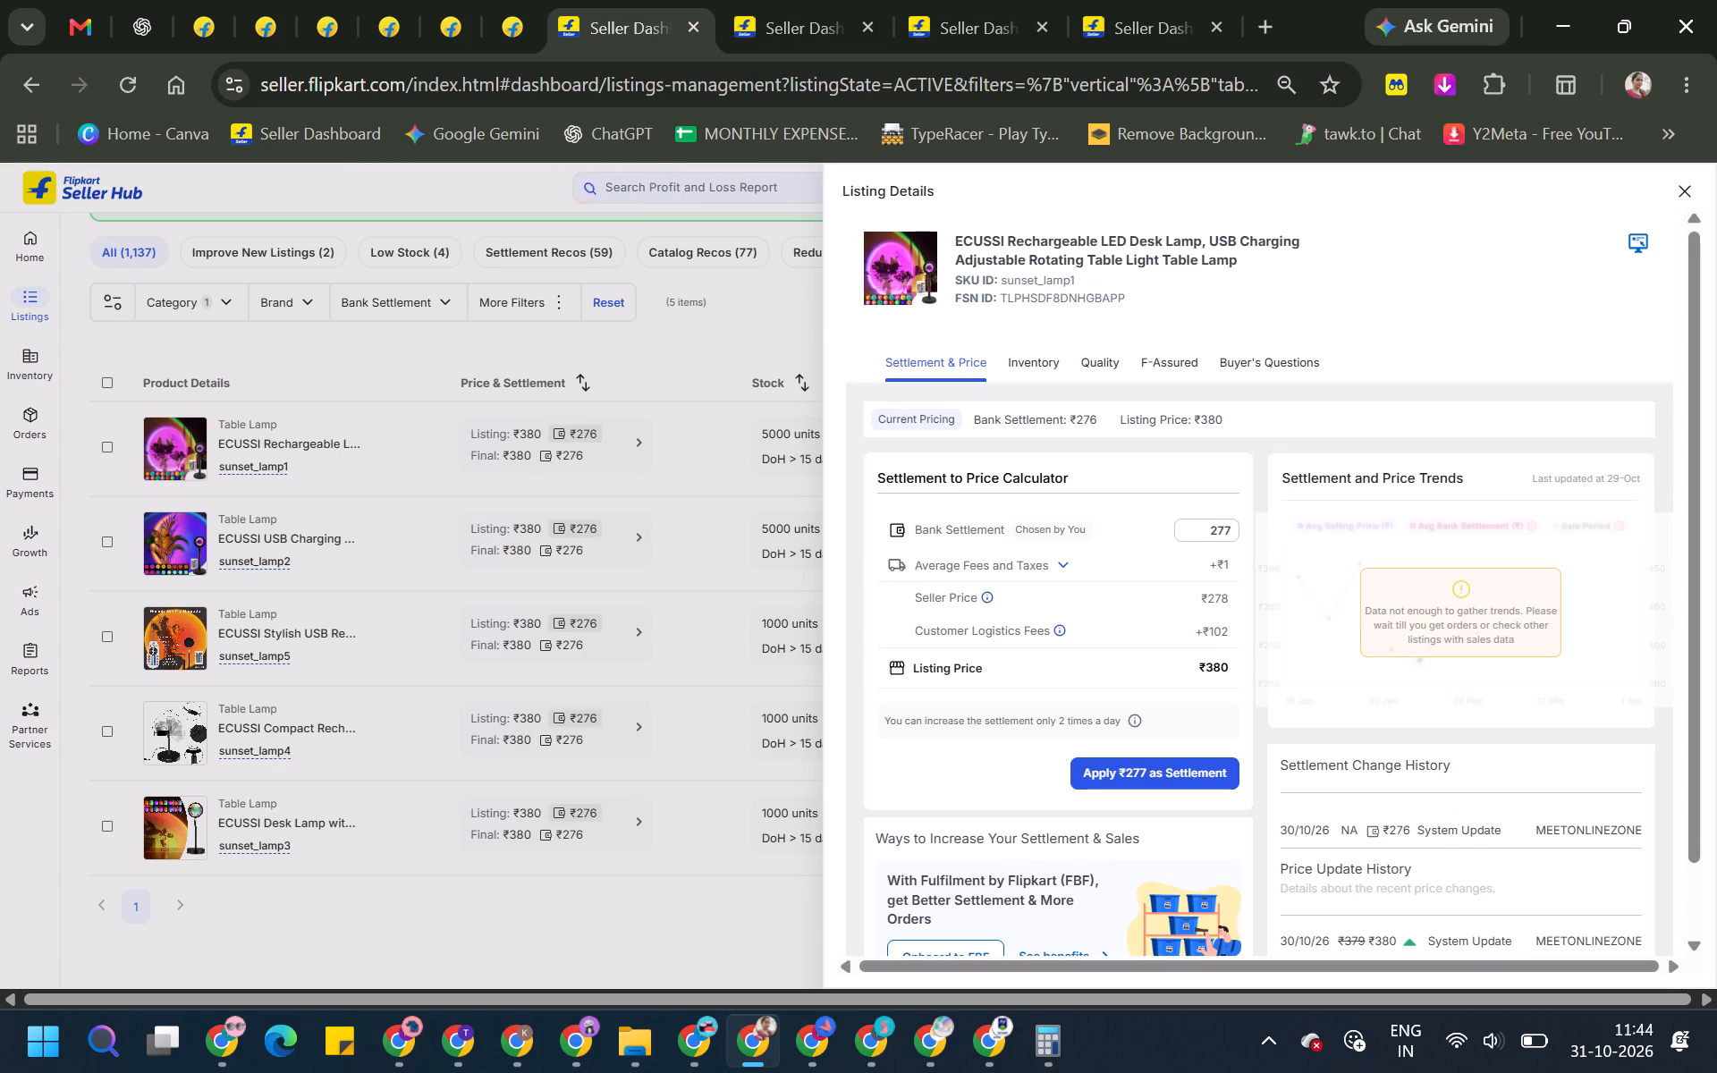
{"action": "left_click_drag", "start_coordinate": [1001, 278], "coordinate": [1146, 287]}
{"action": "key", "text": "ctrl+c"}
{"action": "left_click", "coordinate": [1100, 0]}
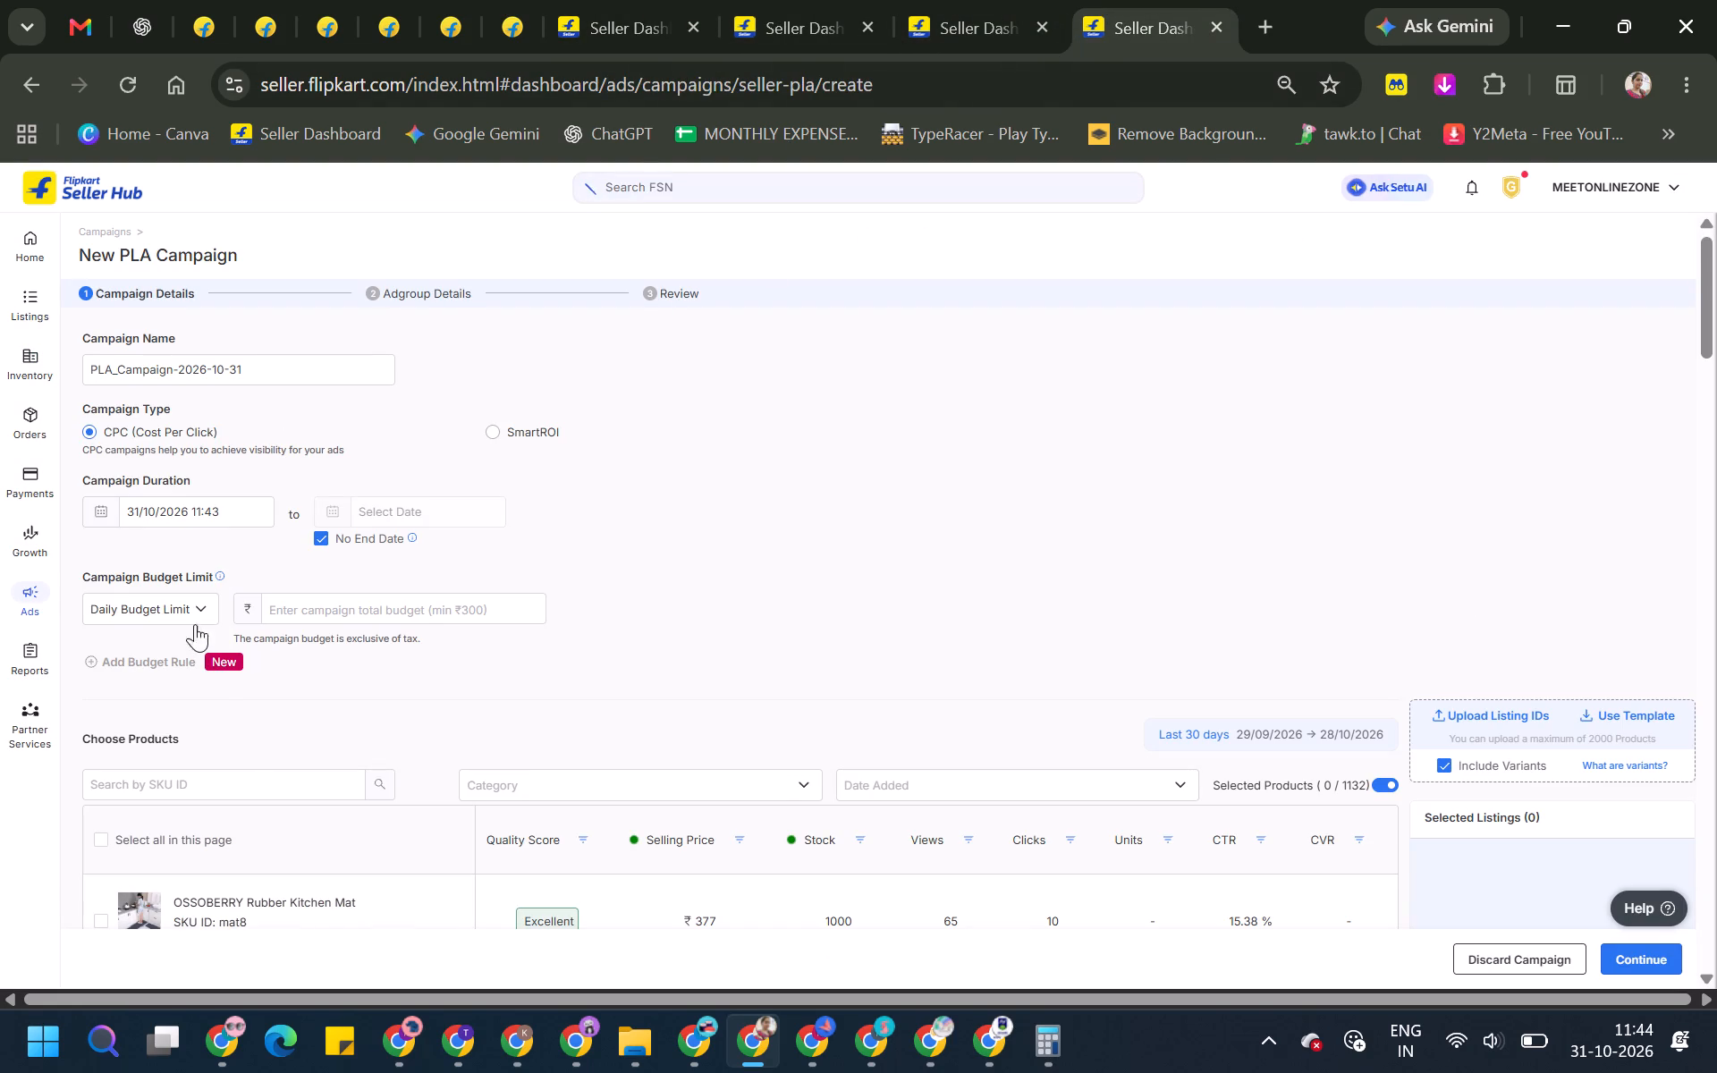
{"action": "left_click", "coordinate": [241, 765]}
{"action": "left_click", "coordinate": [254, 790], "text": "ctrl"}
{"action": "key", "text": "ctrl+v"}
{"action": "scroll", "coordinate": [875, 473], "scroll_direction": "down", "scroll_amount": 1}
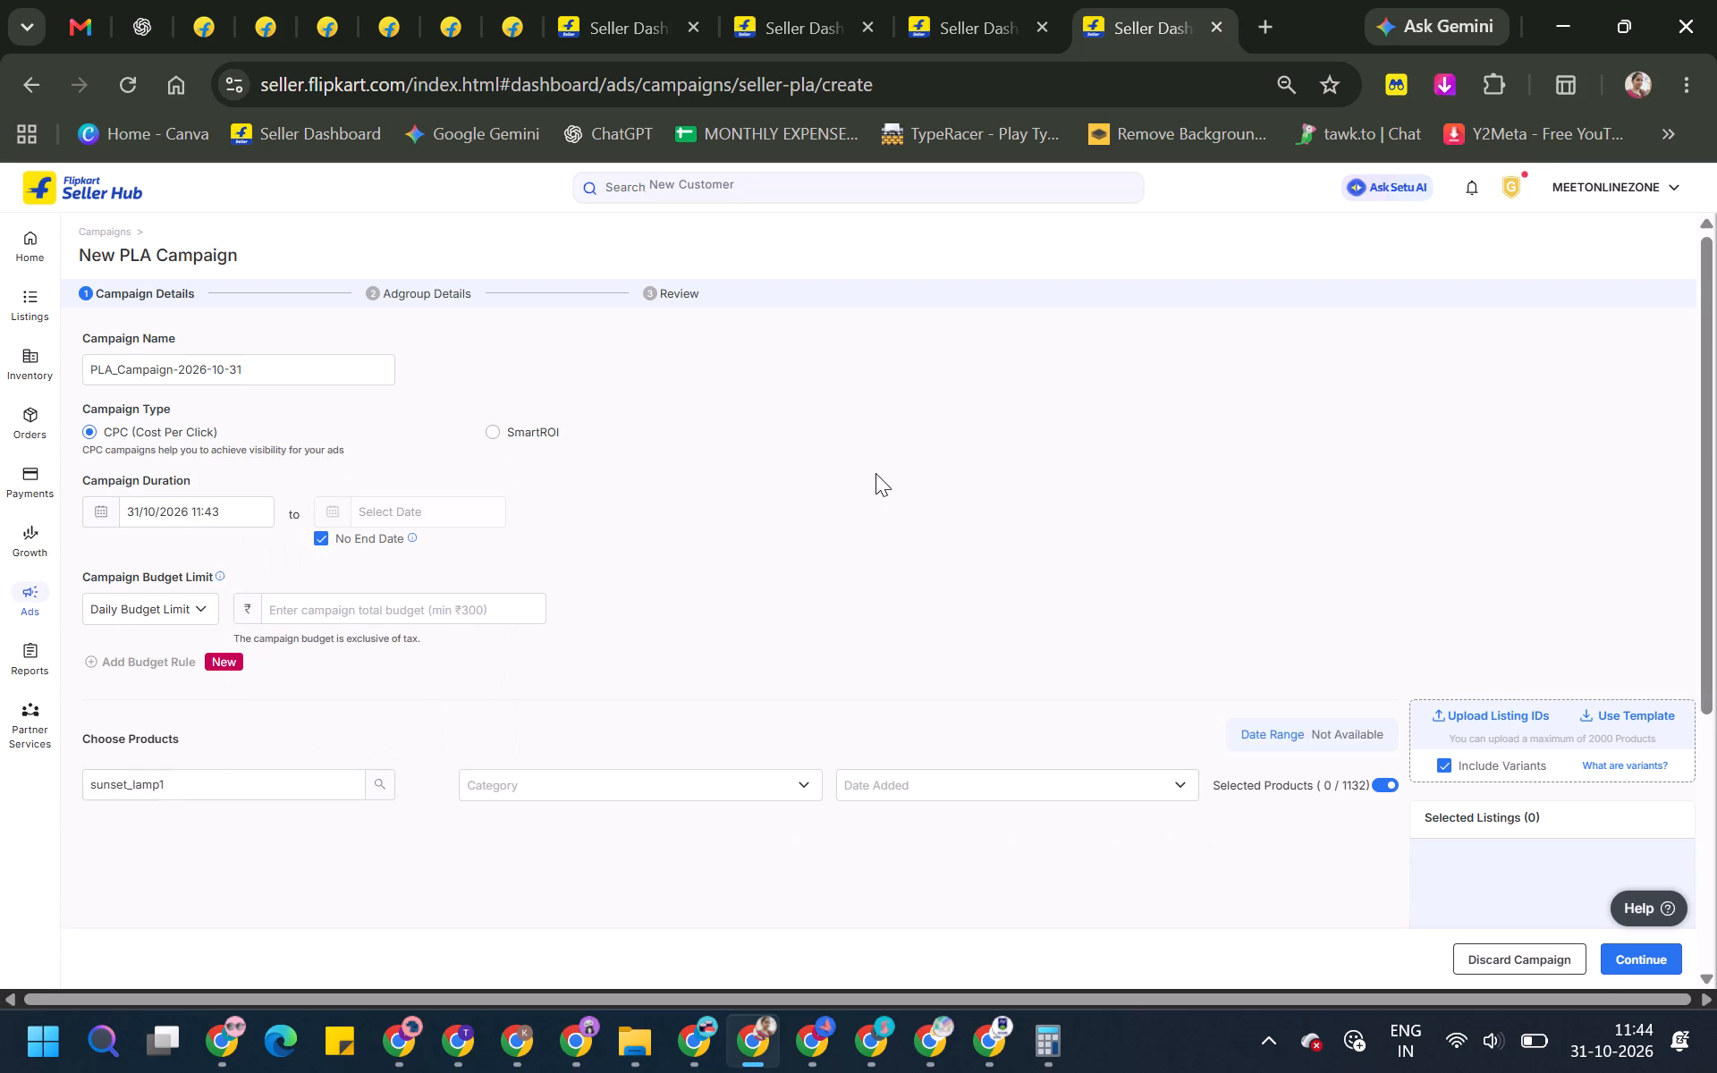
{"action": "scroll", "coordinate": [875, 473], "scroll_direction": "down", "scroll_amount": 1}
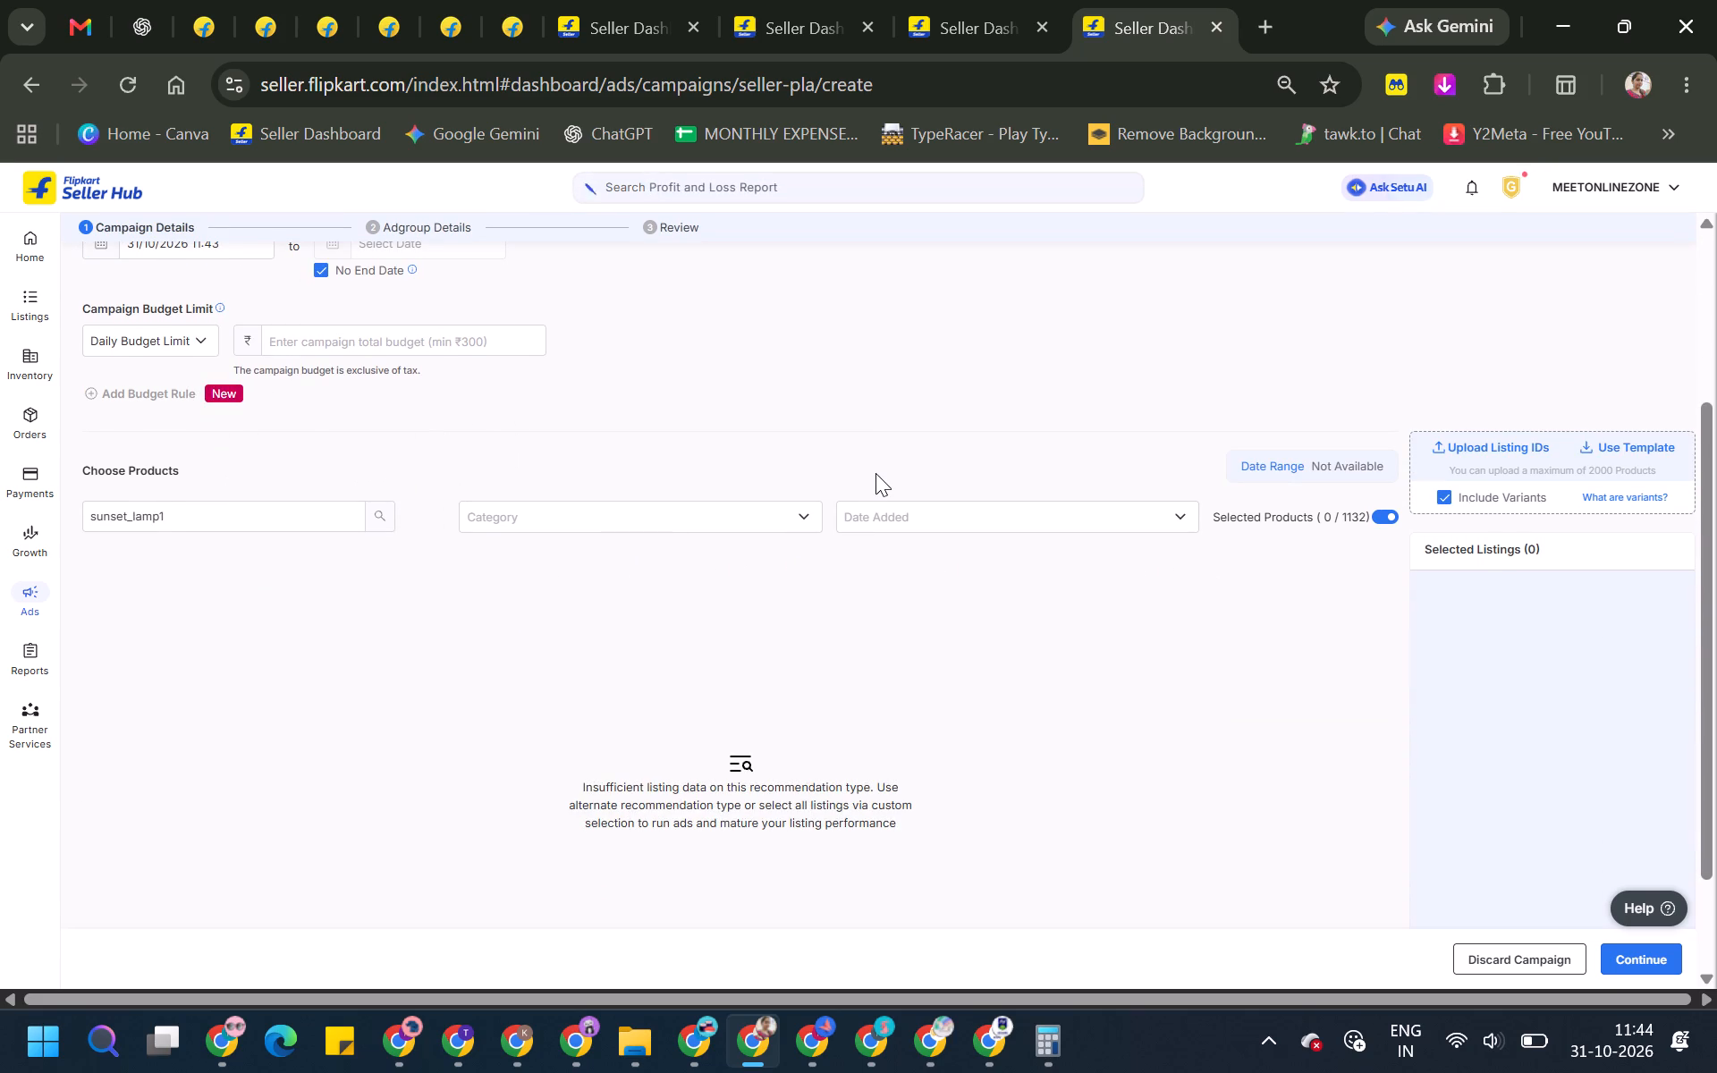
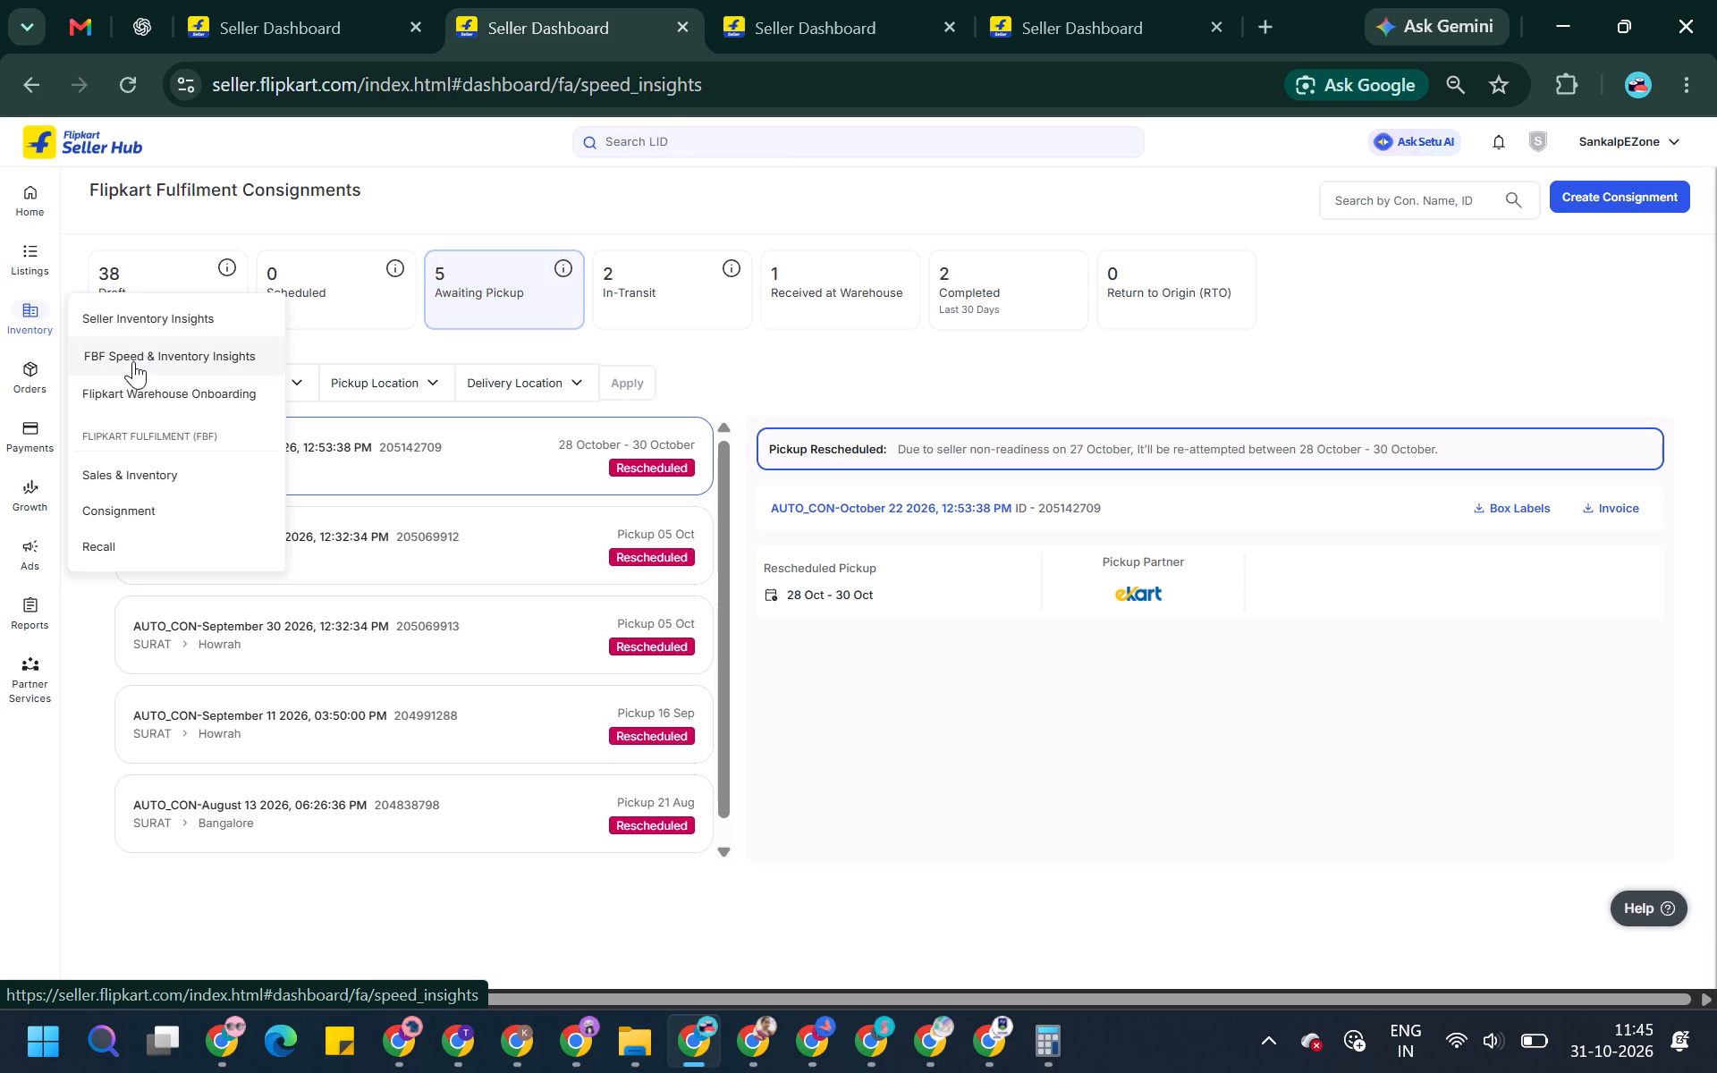
Show the inventory visibility of FBF Speed & Inventory Insights broken down by product.
{"action": "left_click", "coordinate": [349, 233]}
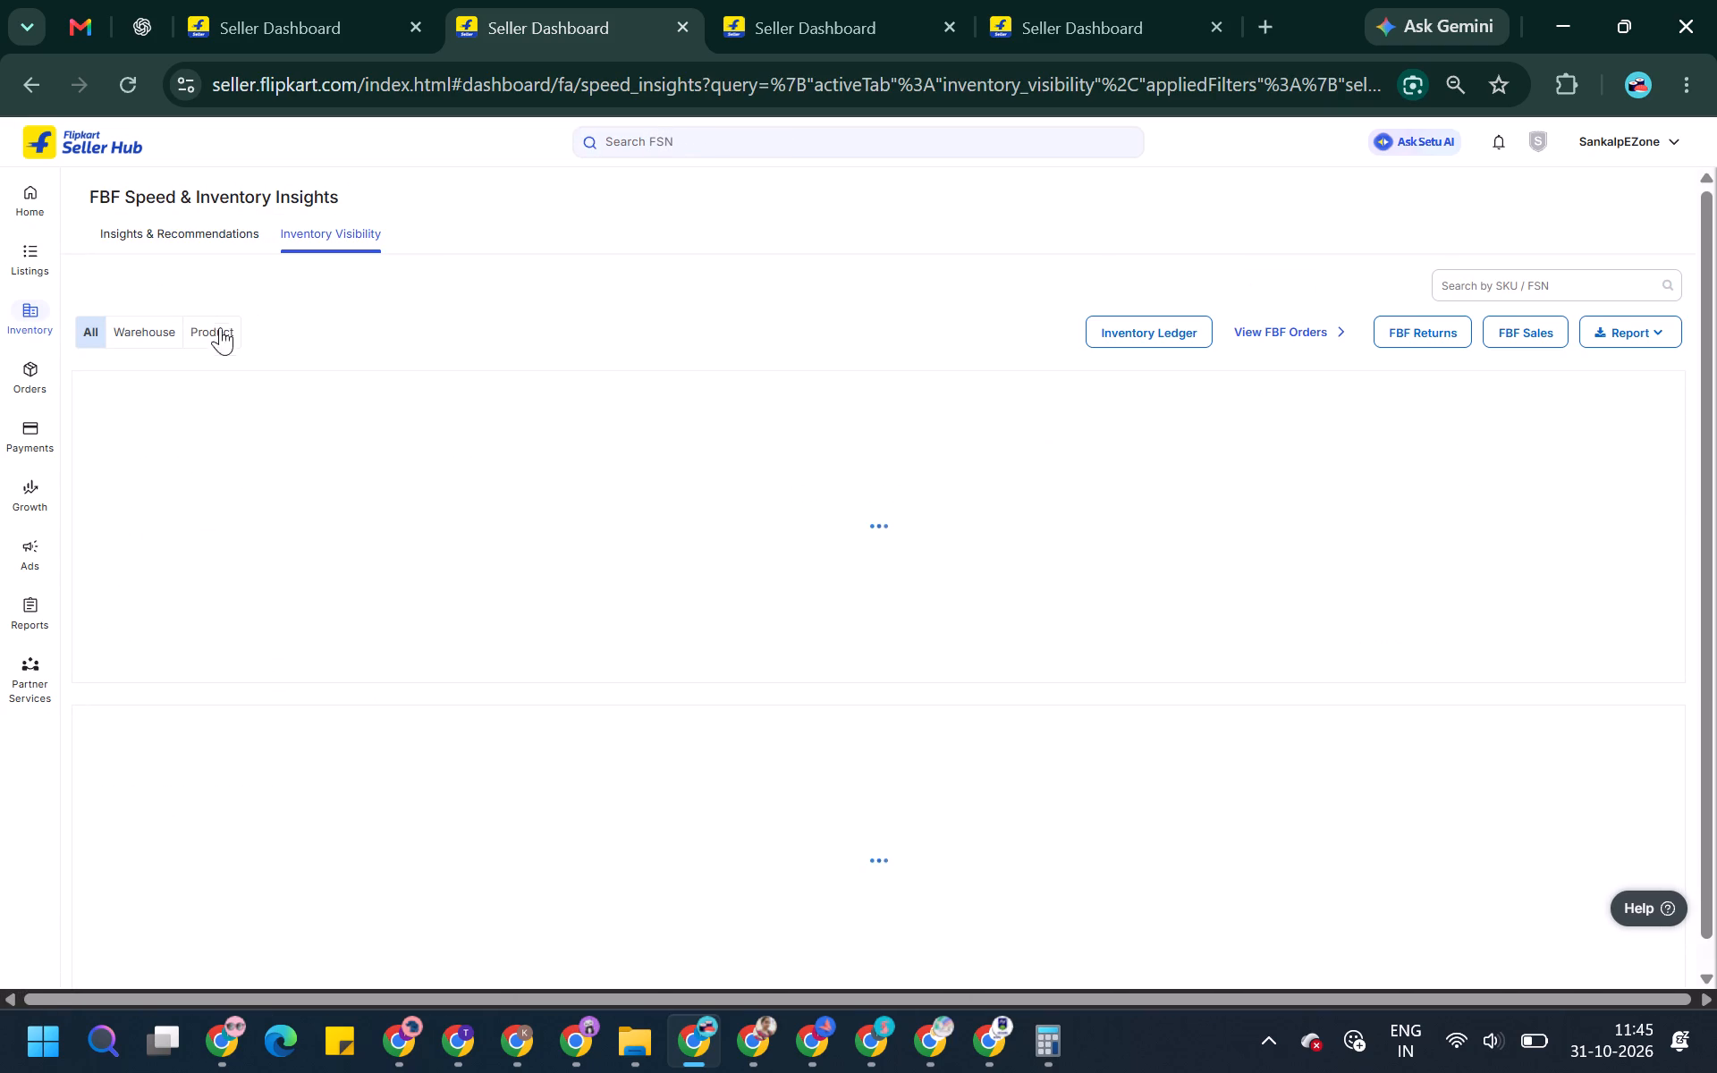
{"action": "left_click", "coordinate": [220, 332]}
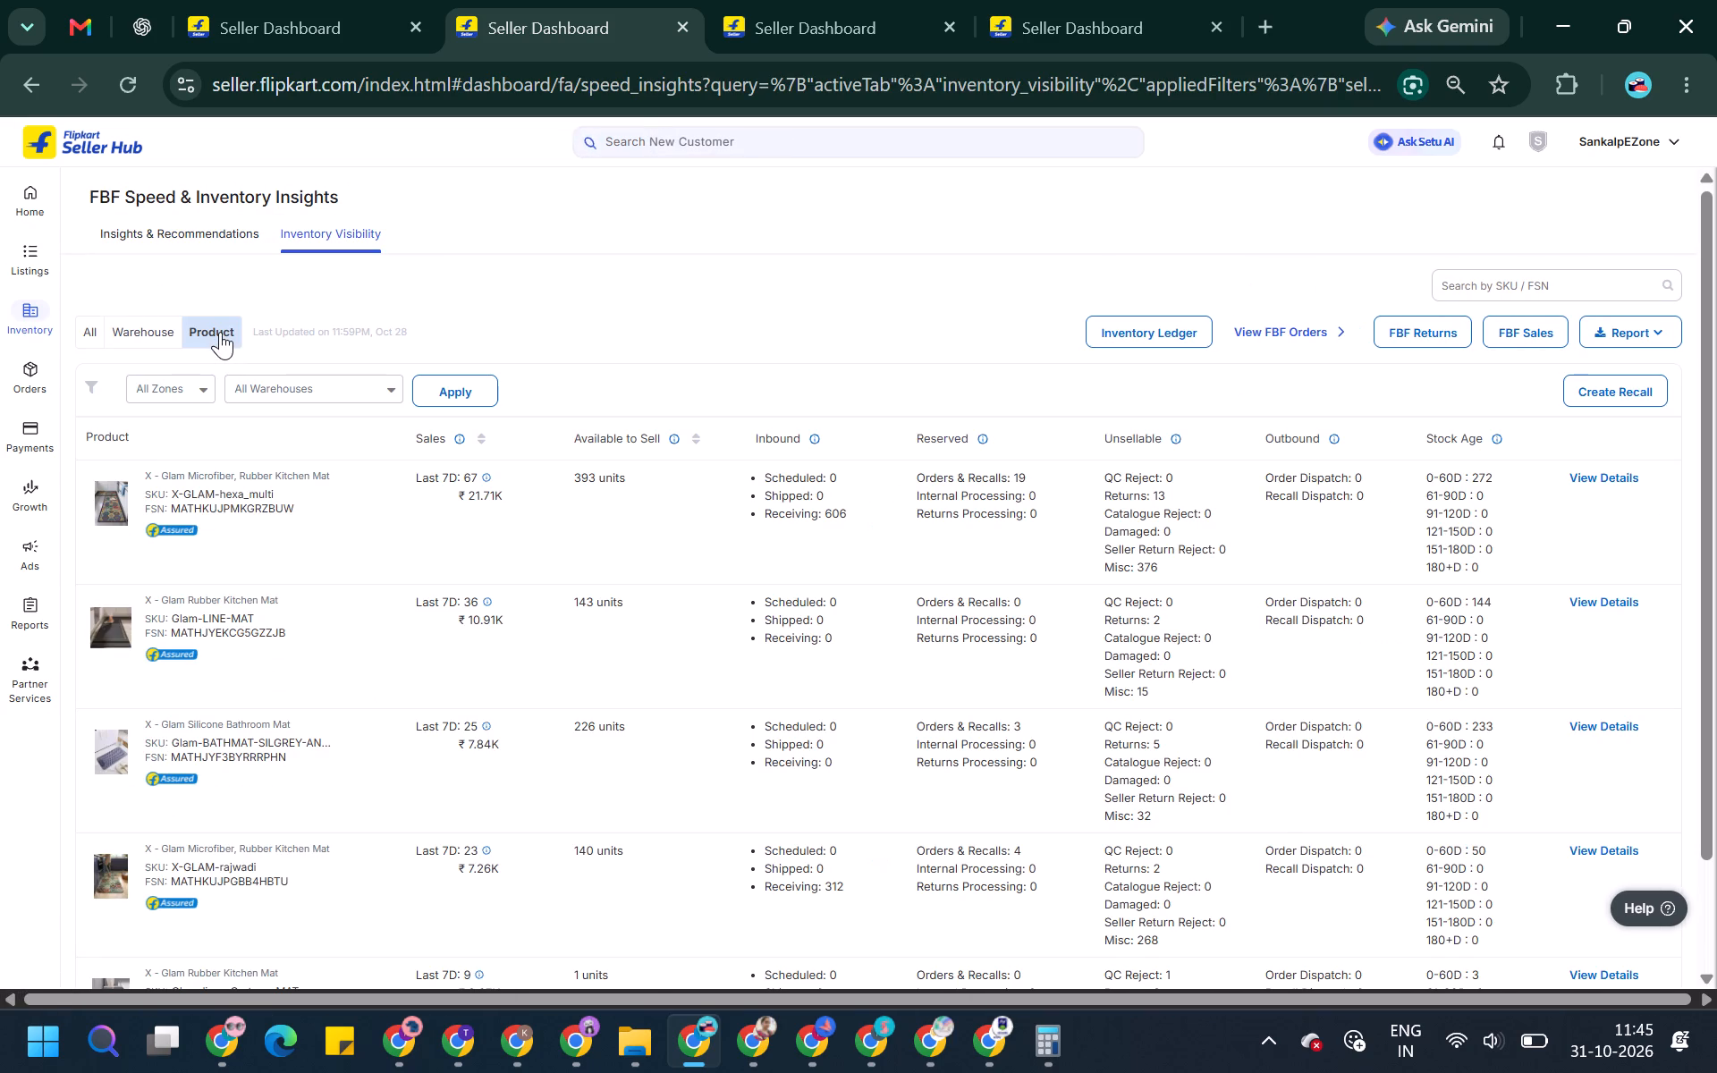
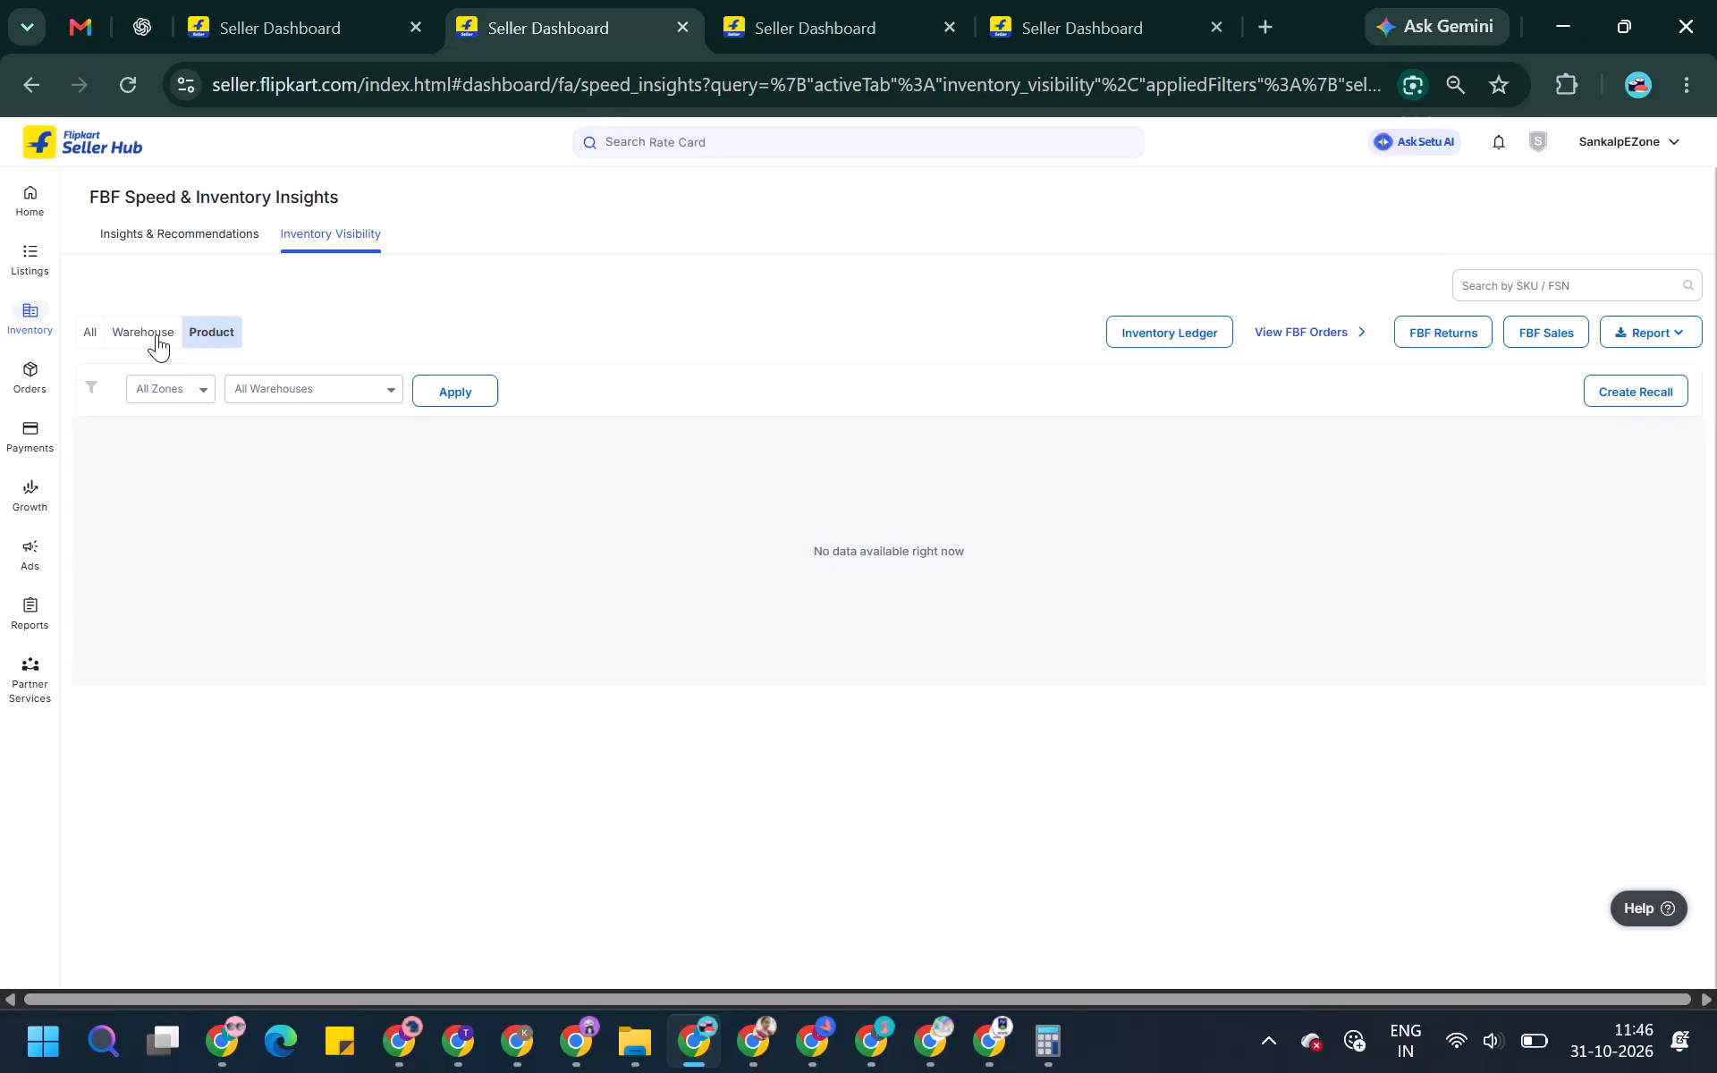
Switch the FBF inventory visibility view to the warehouse-wise breakdown to examine stock and sales per warehouse.
{"action": "left_click", "coordinate": [156, 334]}
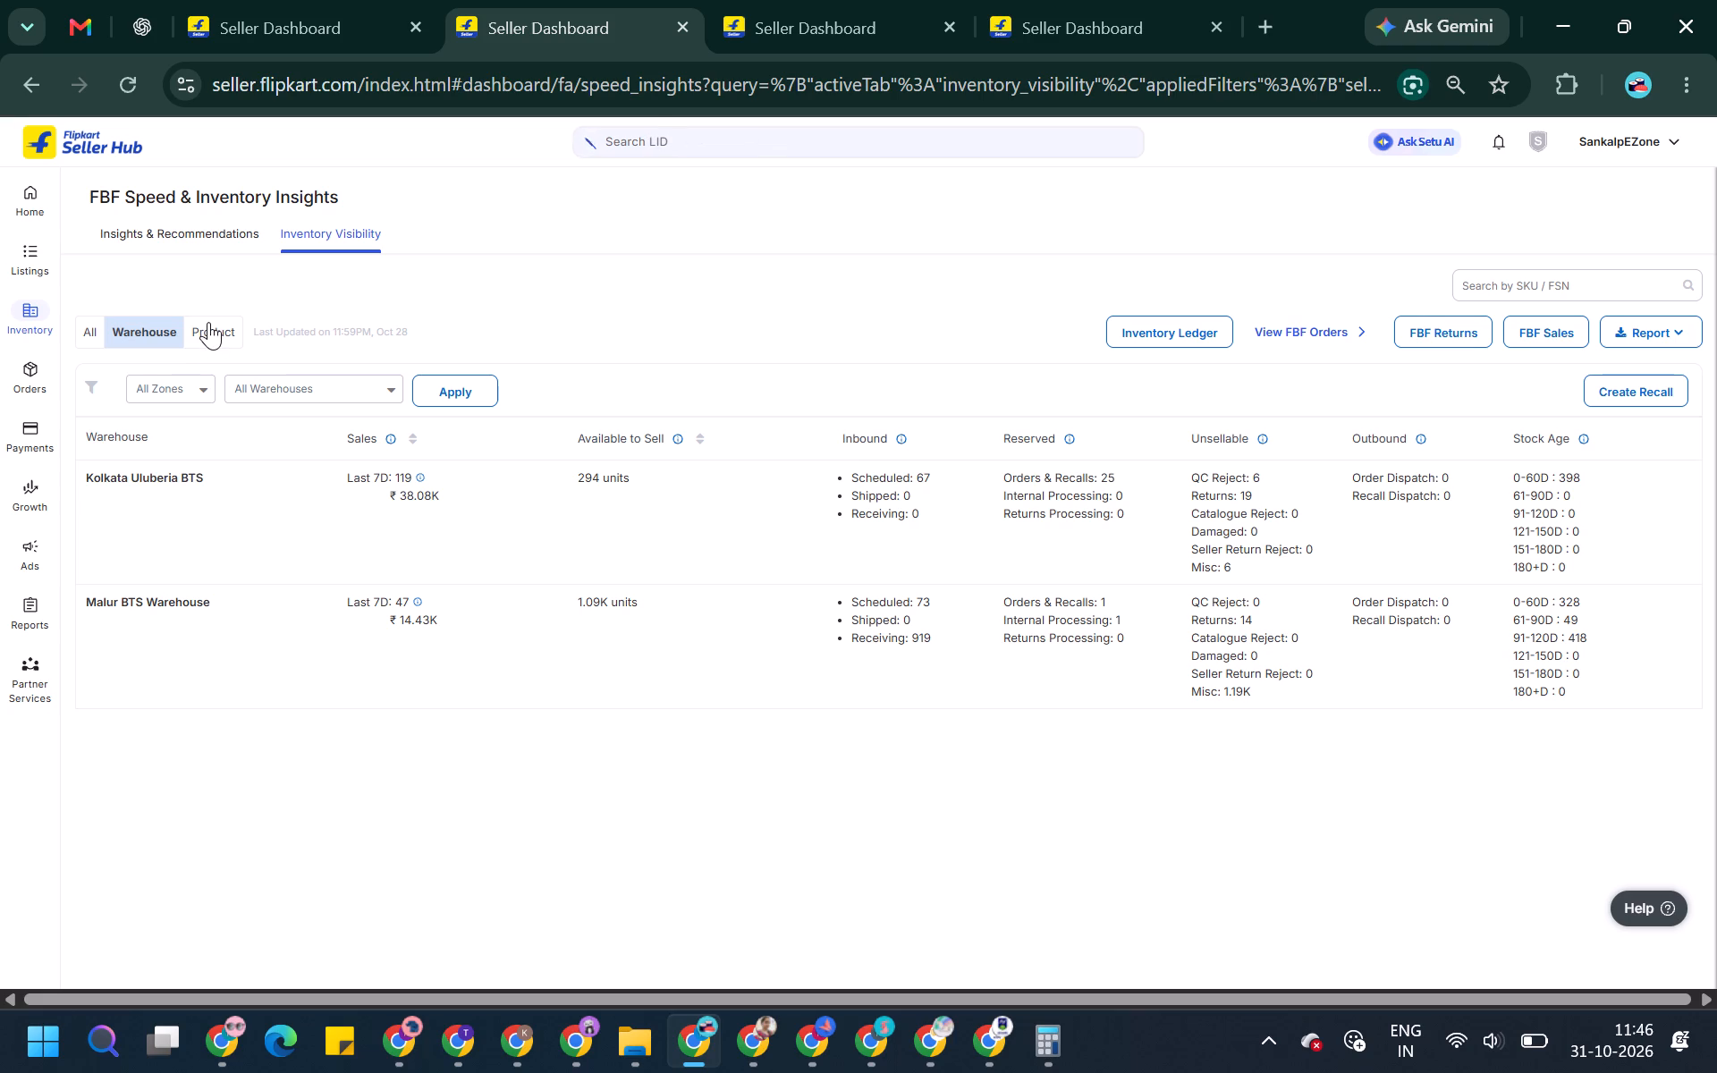
Switch the FBF inventory visibility view to the product-wise breakdown and back to the warehouse-wise breakdown.
{"action": "left_click", "coordinate": [208, 322]}
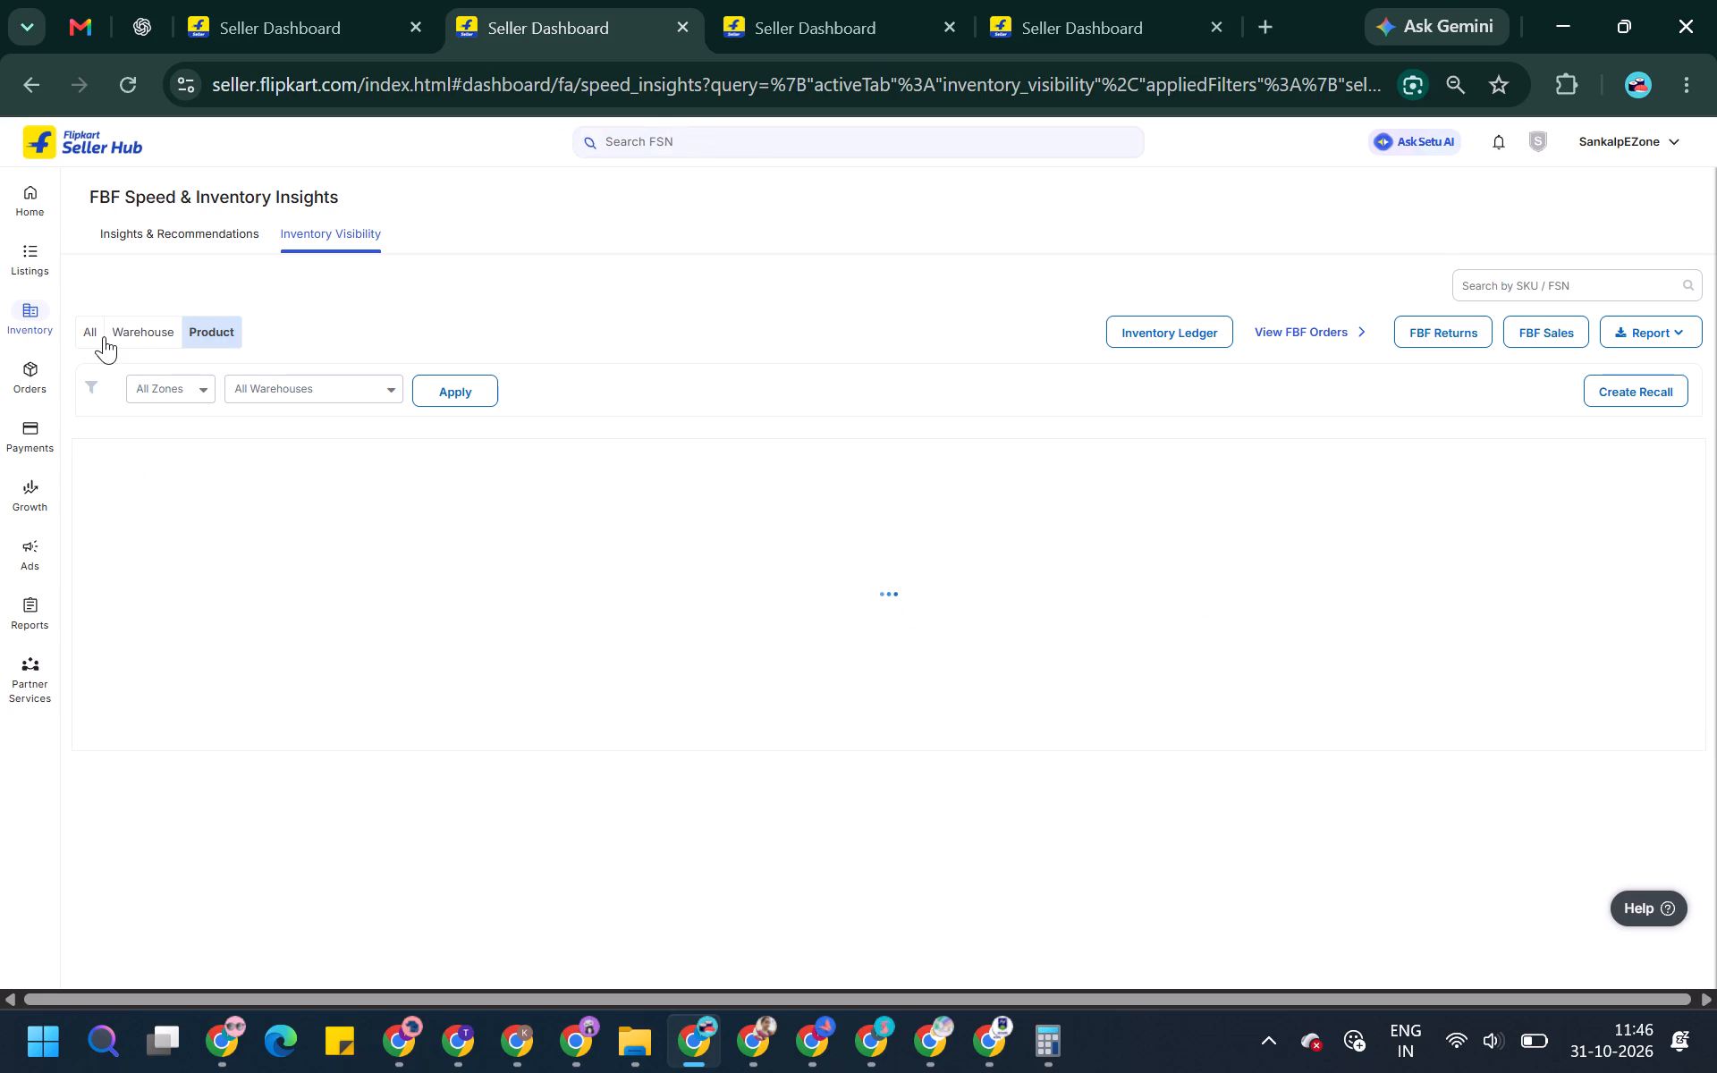
{"action": "left_click", "coordinate": [170, 342]}
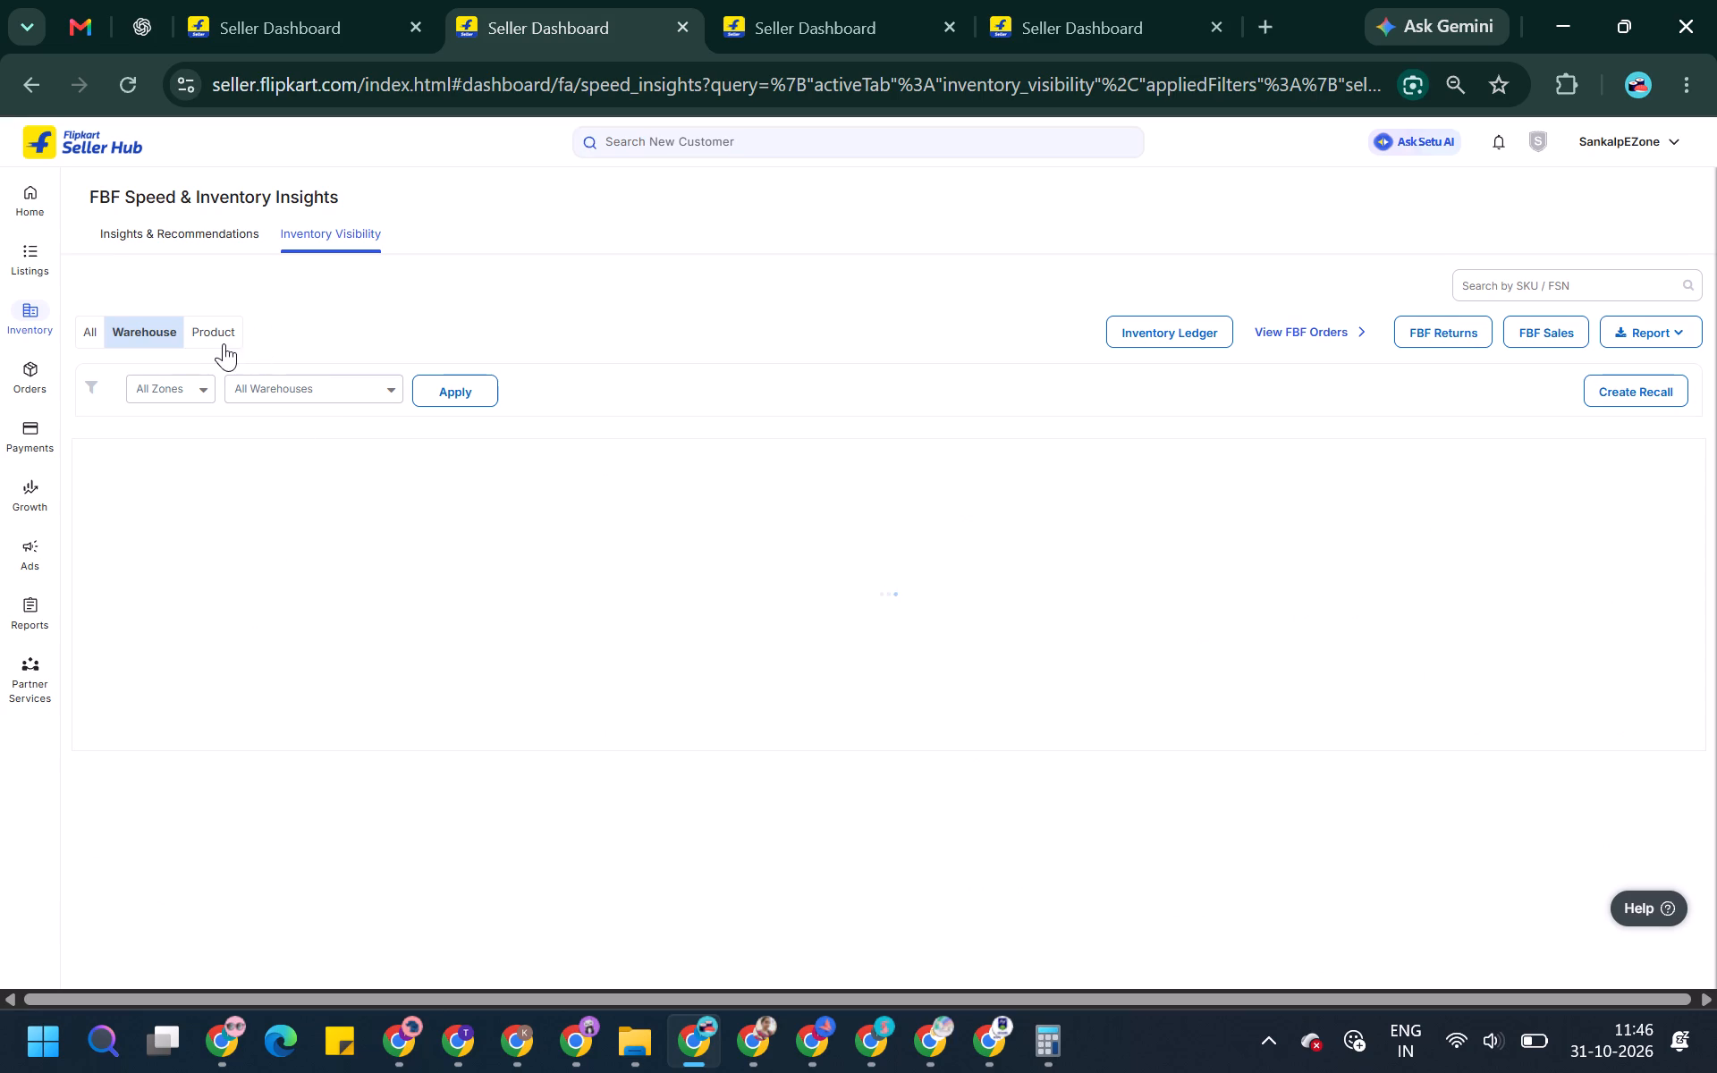
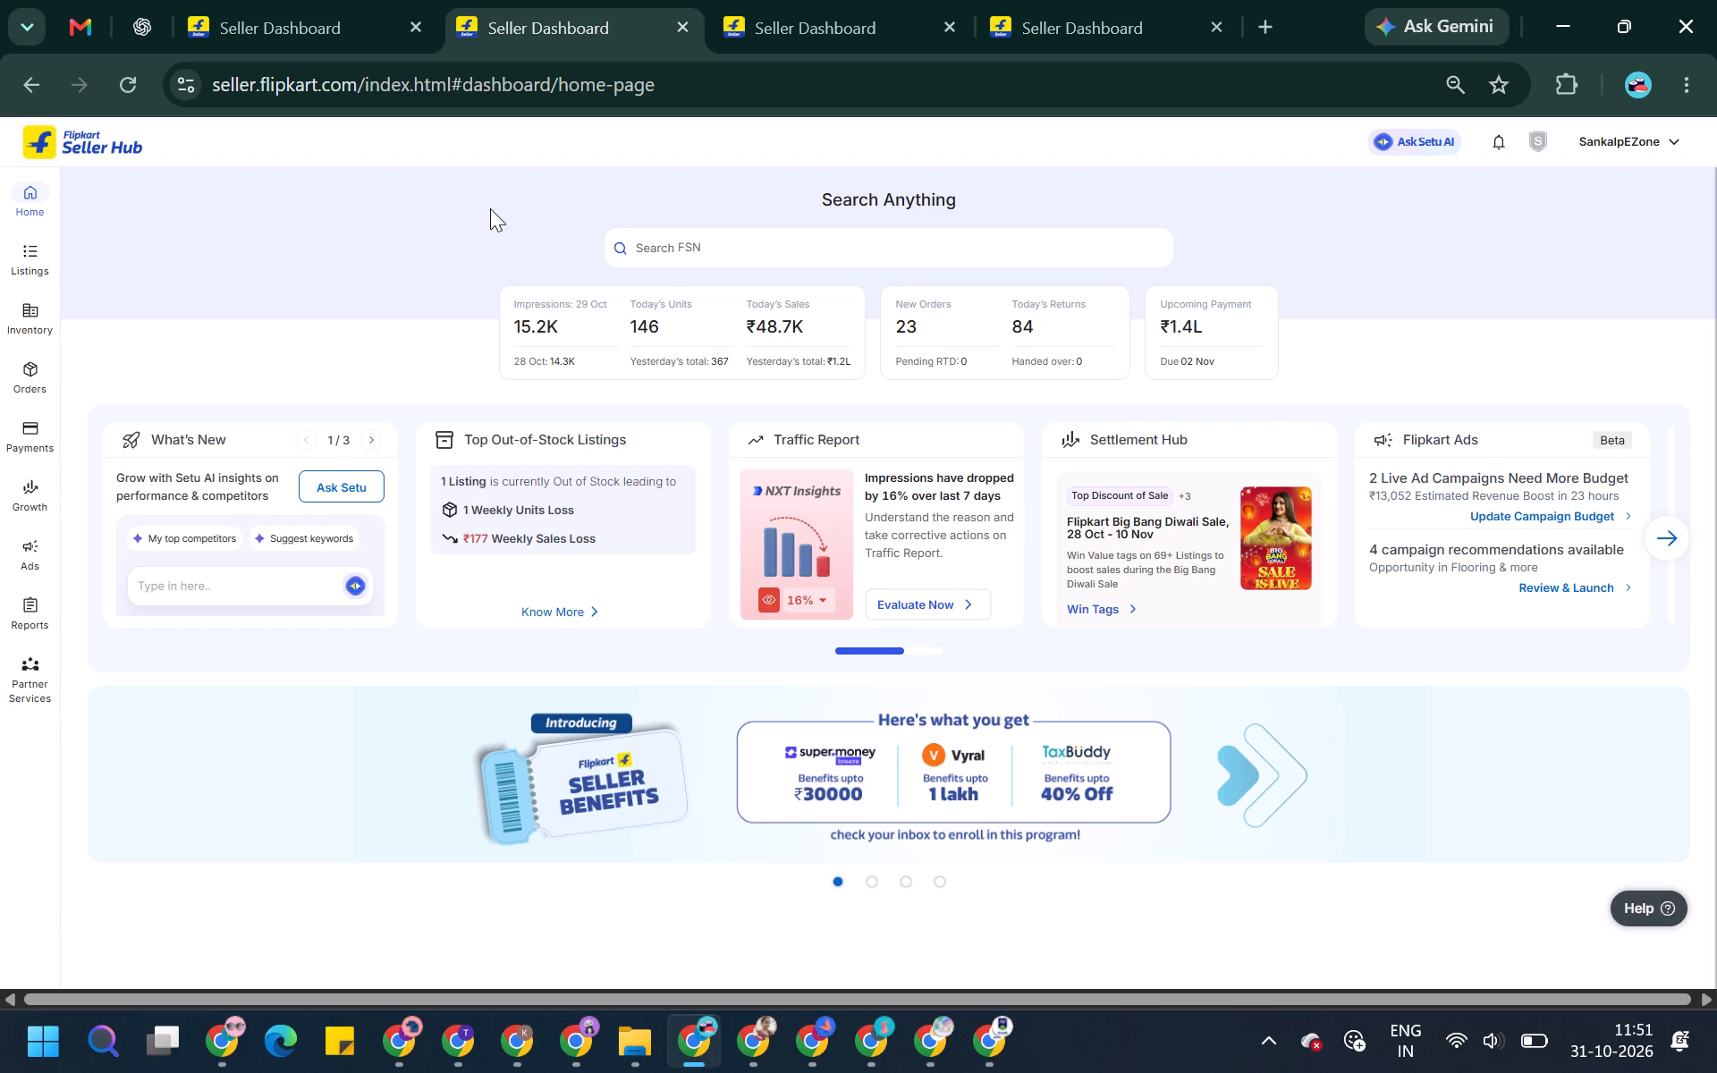
In the ads campaign list, pause the live campaign "Clone of Stip-Teal-MAT-_Campaign-2026-09" that started on 23 Oct '26.
{"action": "left_click", "coordinate": [1125, 0]}
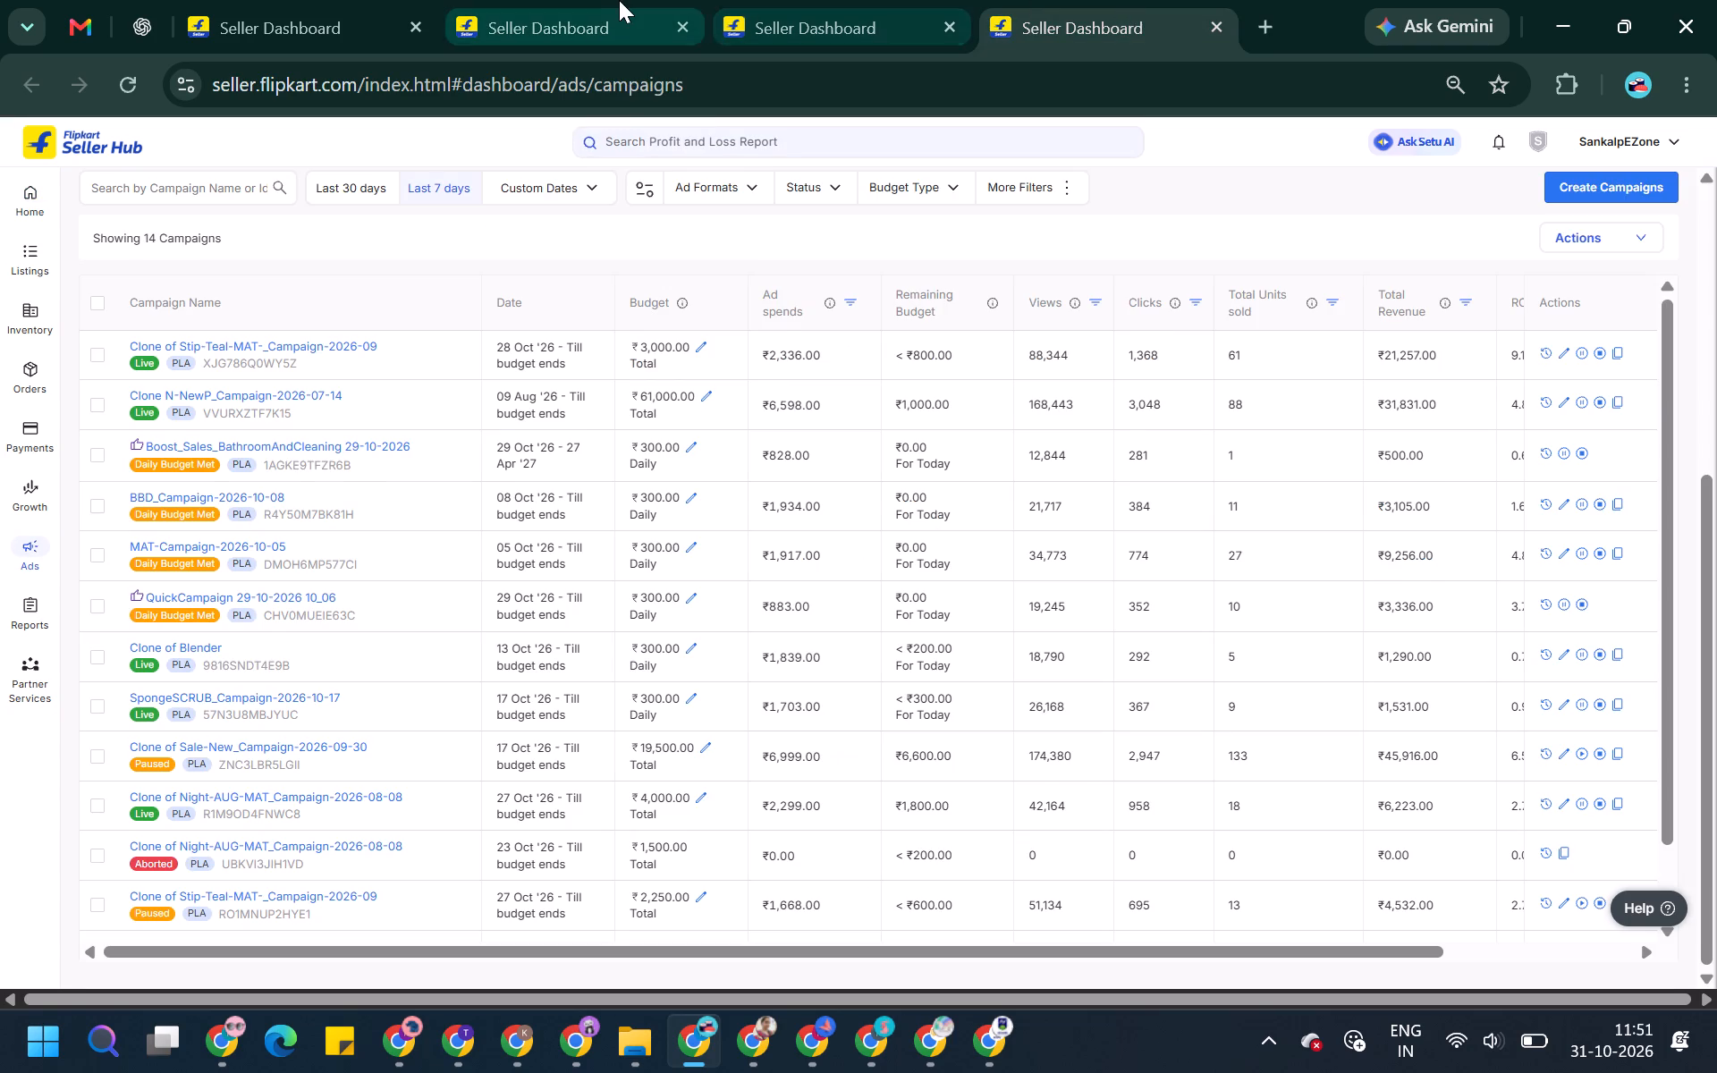
{"action": "left_click", "coordinate": [613, 0]}
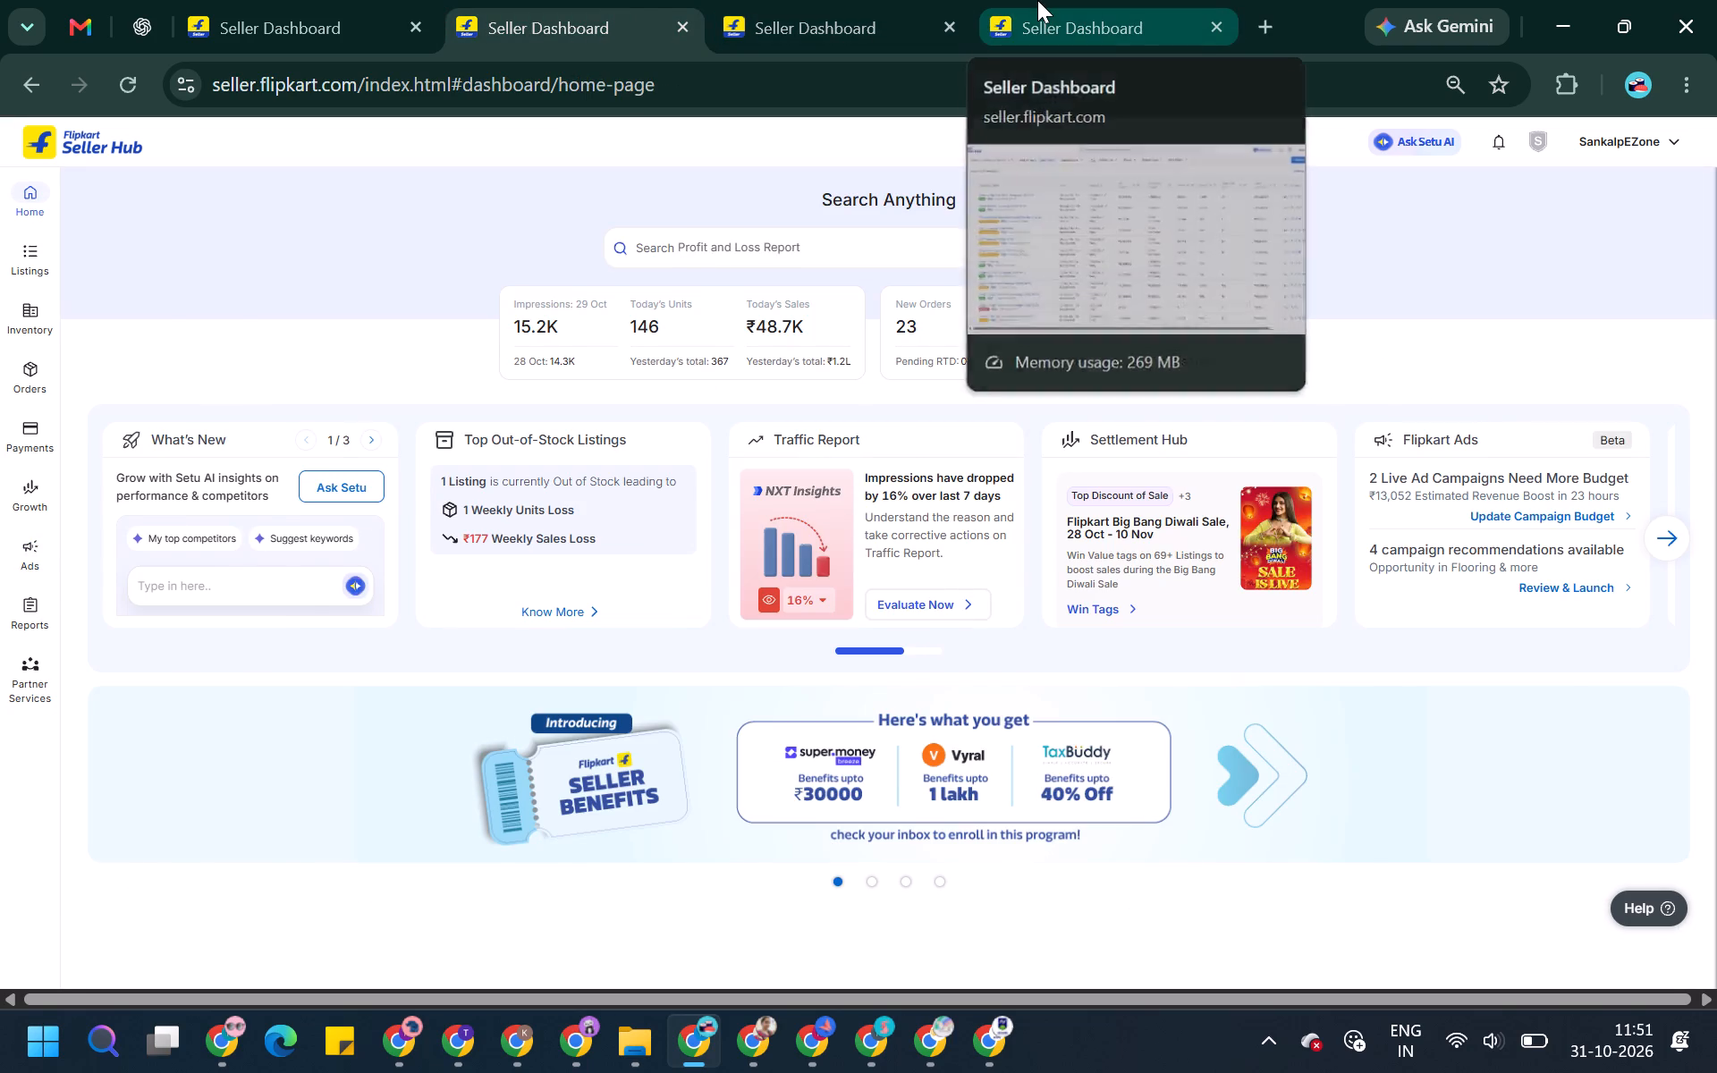
{"action": "left_click", "coordinate": [1037, 0]}
{"action": "scroll", "coordinate": [613, 492], "scroll_direction": "down", "scroll_amount": 11}
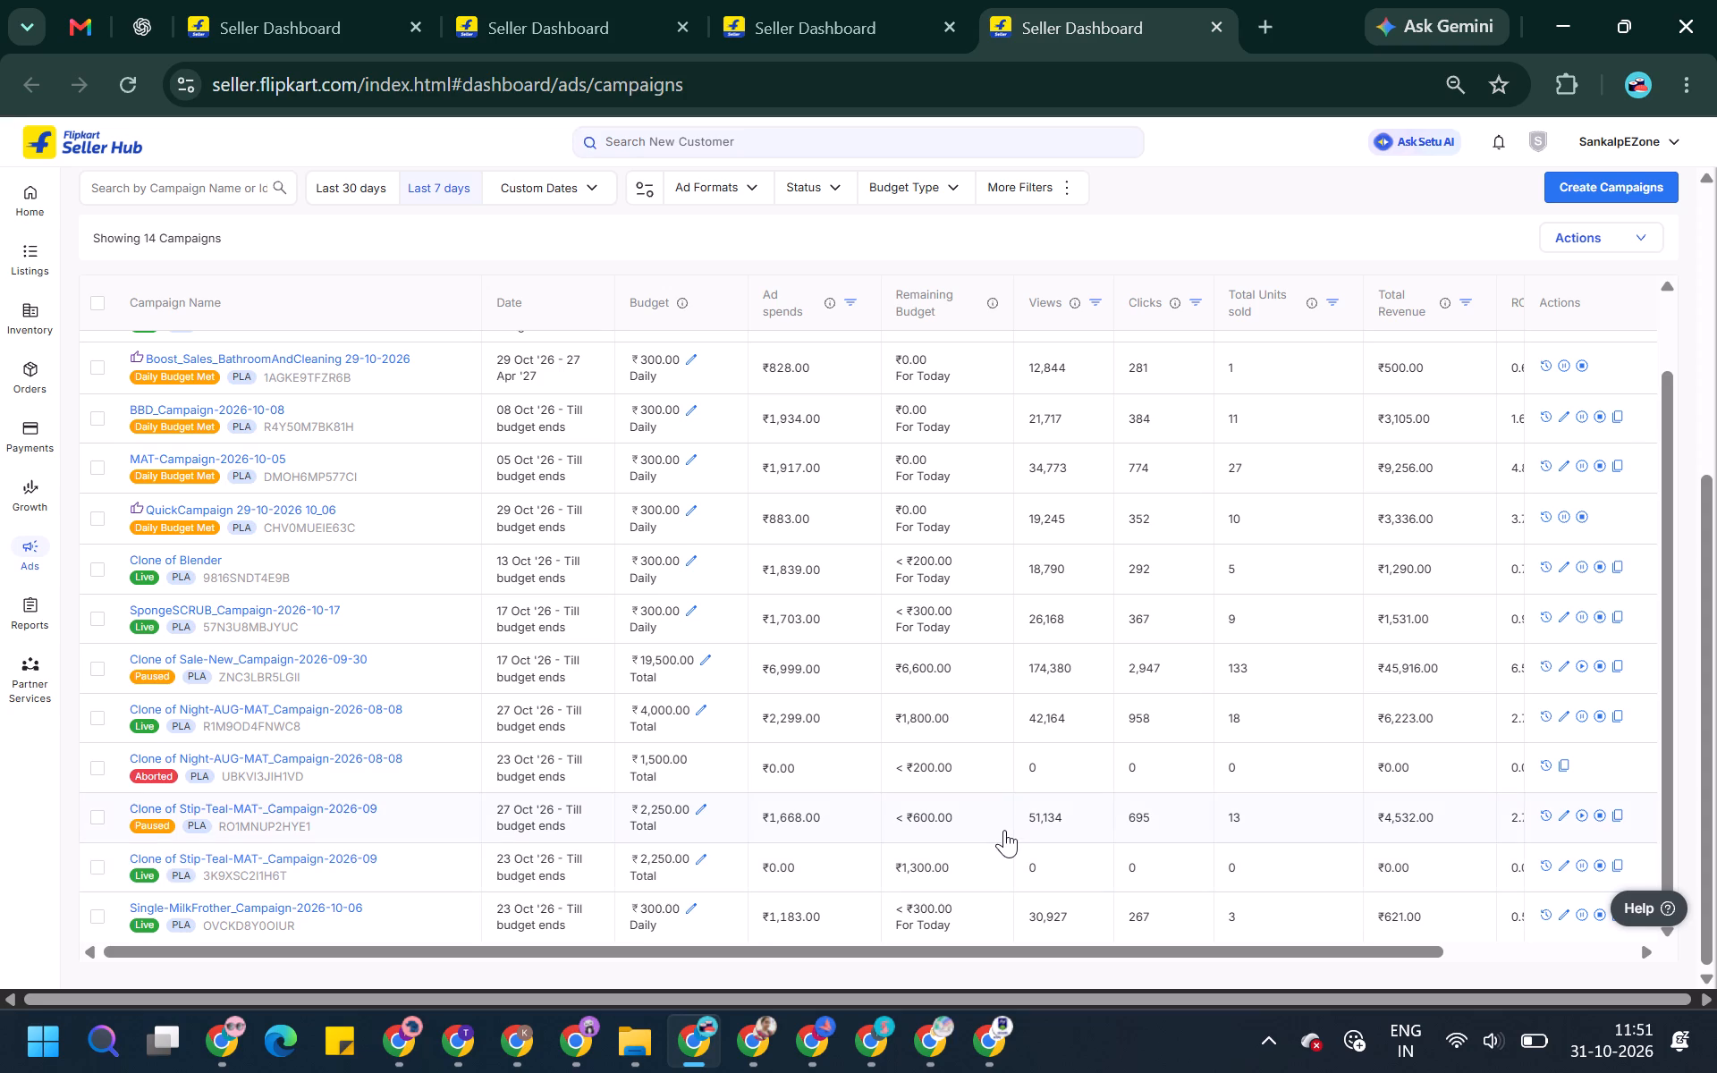
{"action": "scroll", "coordinate": [1004, 830], "scroll_direction": "down", "scroll_amount": 2}
{"action": "scroll", "coordinate": [930, 846], "scroll_direction": "down", "scroll_amount": 2}
{"action": "left_click", "coordinate": [1576, 869]}
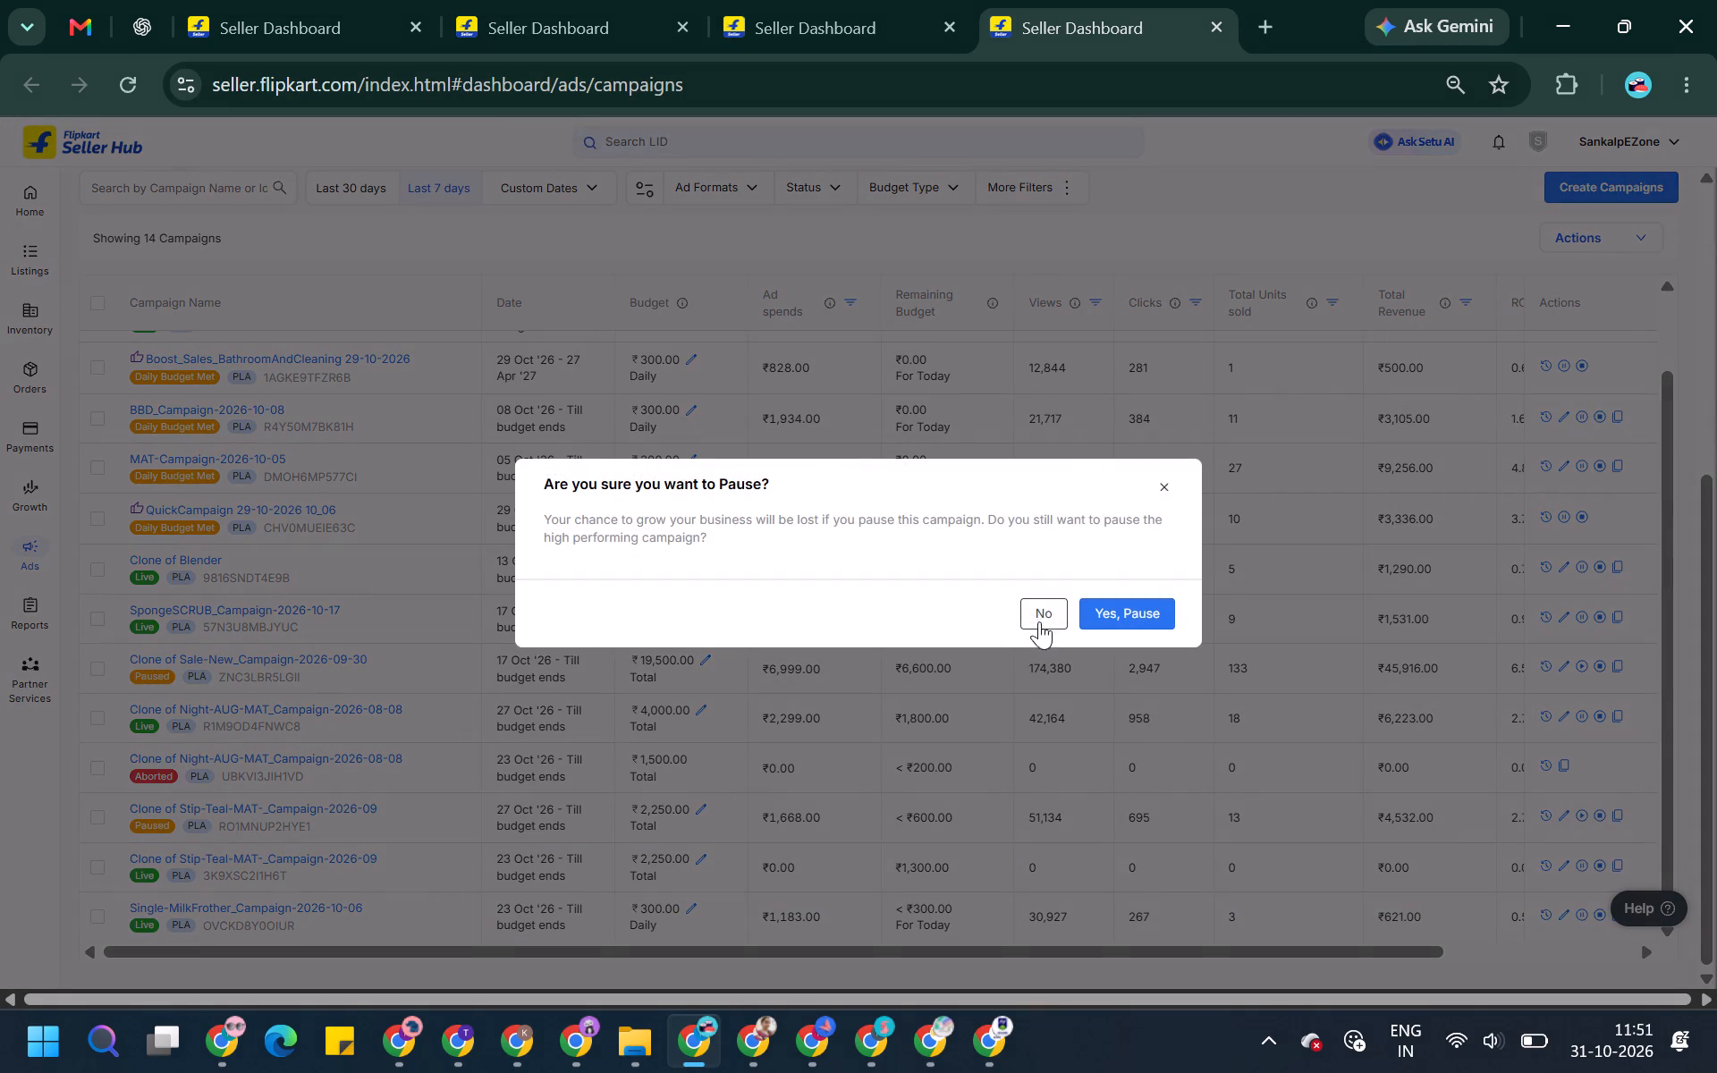
{"action": "left_click", "coordinate": [1128, 626]}
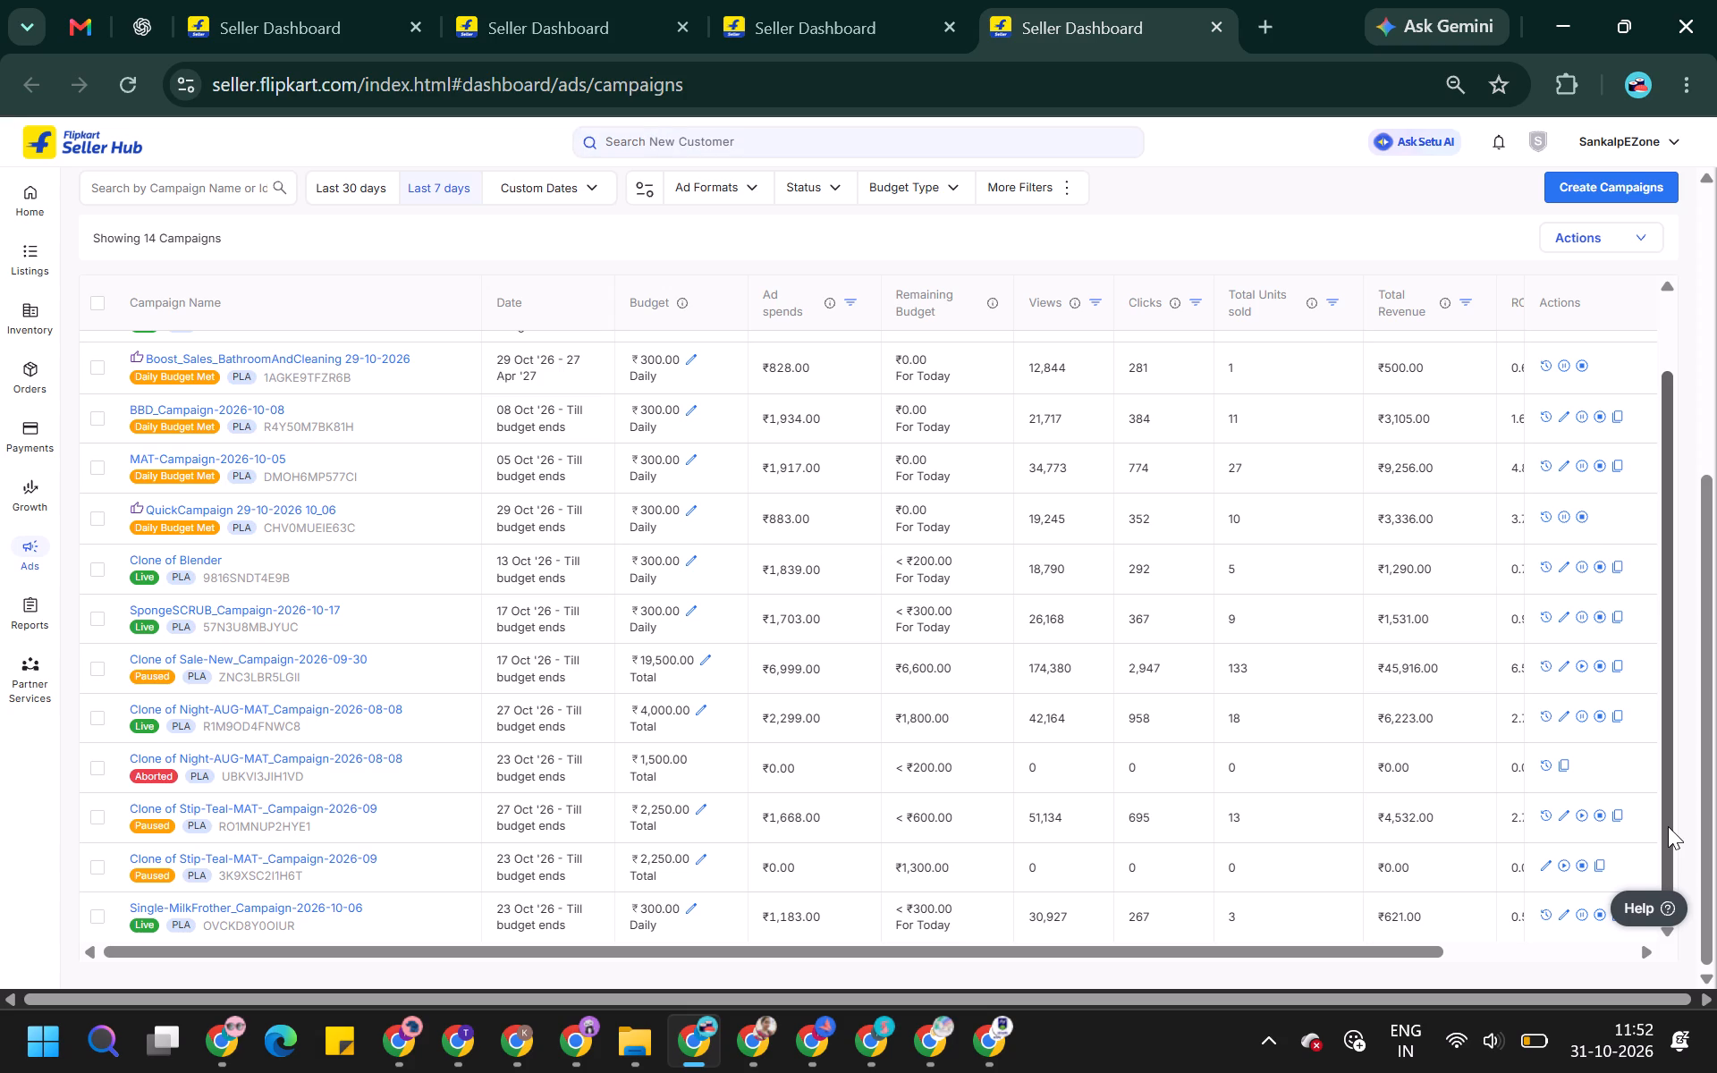
{"action": "scroll", "coordinate": [1326, 814], "scroll_direction": "down", "scroll_amount": 3}
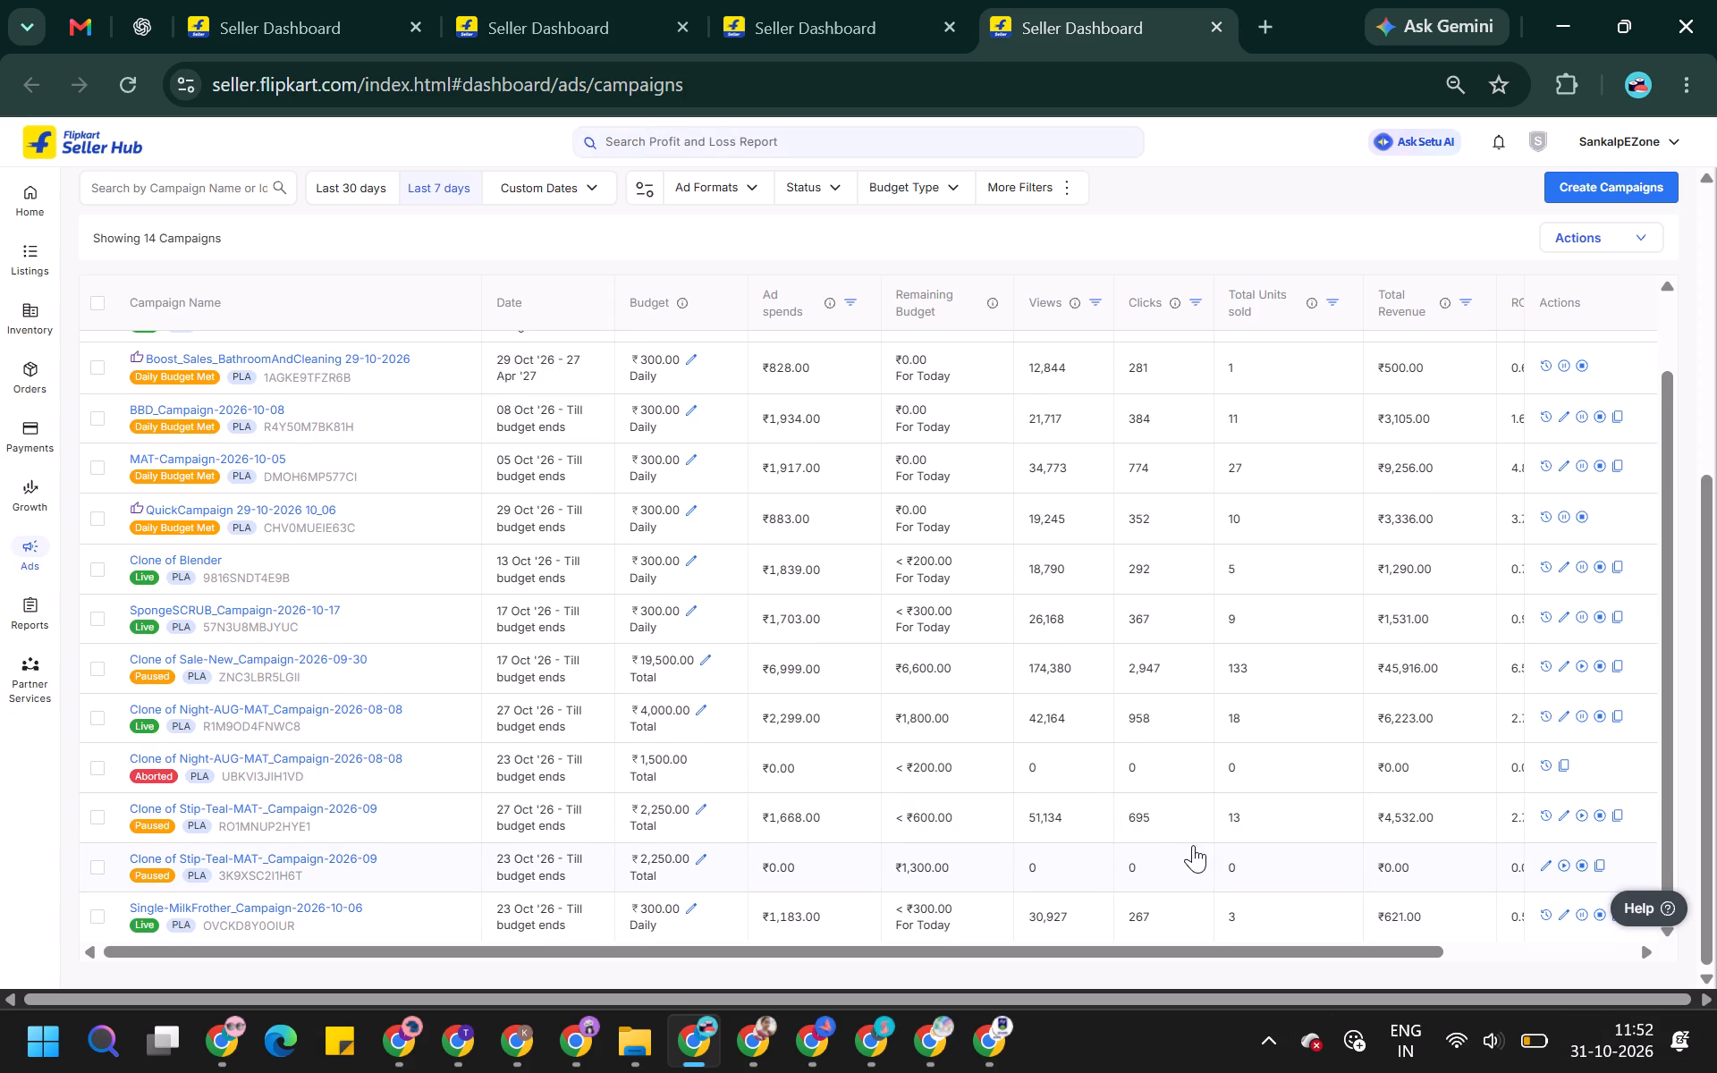
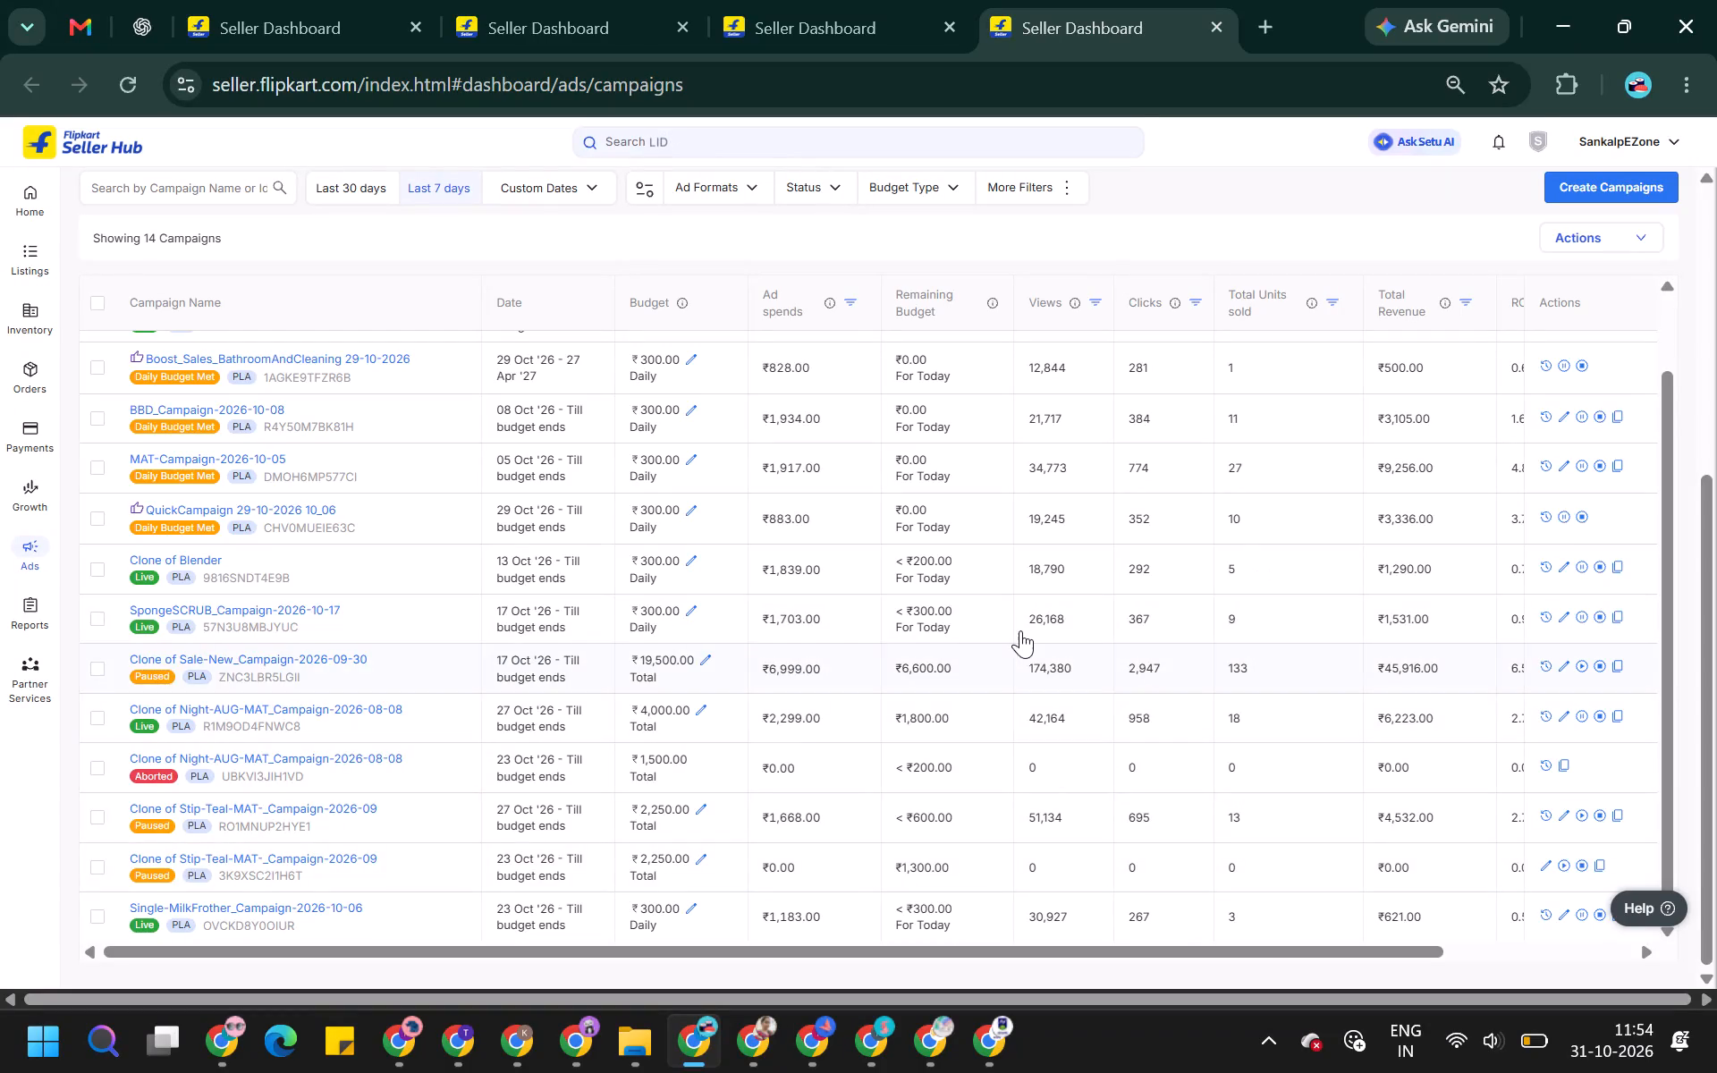
Review the last-7-days ad spend, remaining budget, units sold, revenue and status of the SankalpEZone account's campaigns.
{"action": "scroll", "coordinate": [1021, 638], "scroll_direction": "up", "scroll_amount": 5}
{"action": "left_click", "coordinate": [1051, 259]}
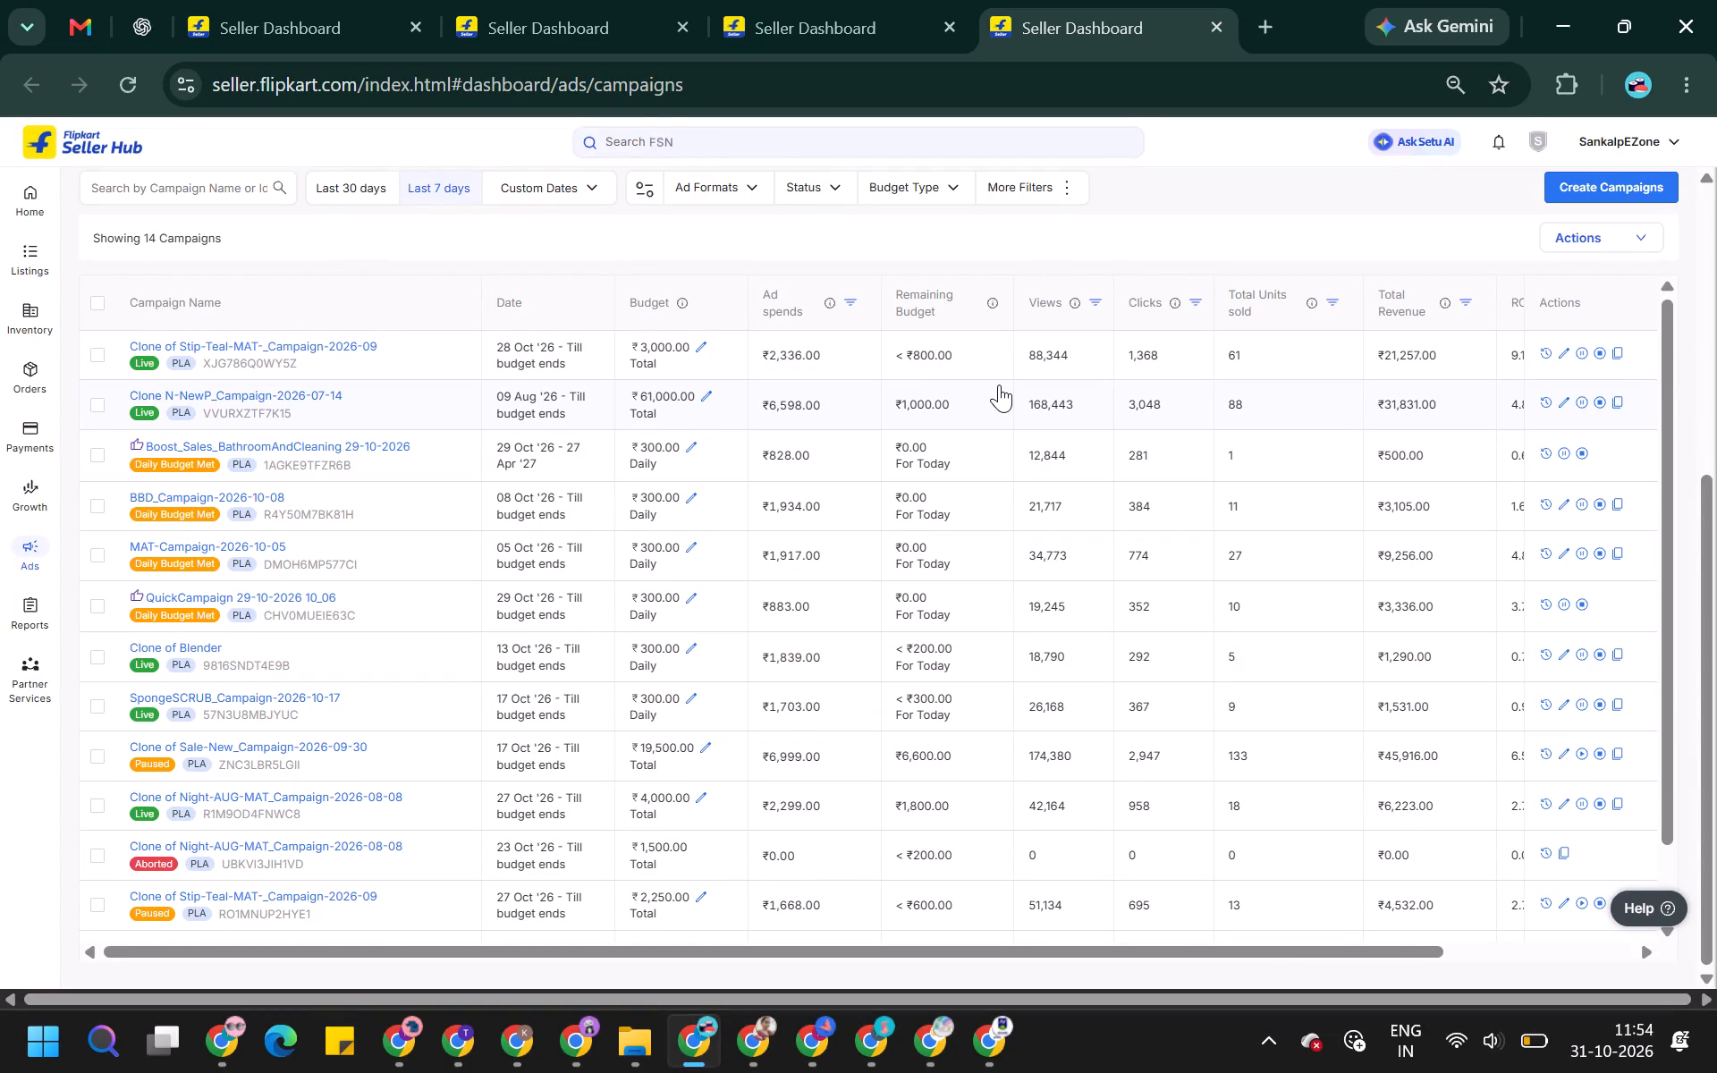
{"action": "scroll", "coordinate": [999, 384], "scroll_direction": "up", "scroll_amount": 2}
{"action": "scroll", "coordinate": [999, 384], "scroll_direction": "down", "scroll_amount": 7}
{"action": "scroll", "coordinate": [957, 562], "scroll_direction": "up", "scroll_amount": 4}
{"action": "scroll", "coordinate": [603, 457], "scroll_direction": "up", "scroll_amount": 2}
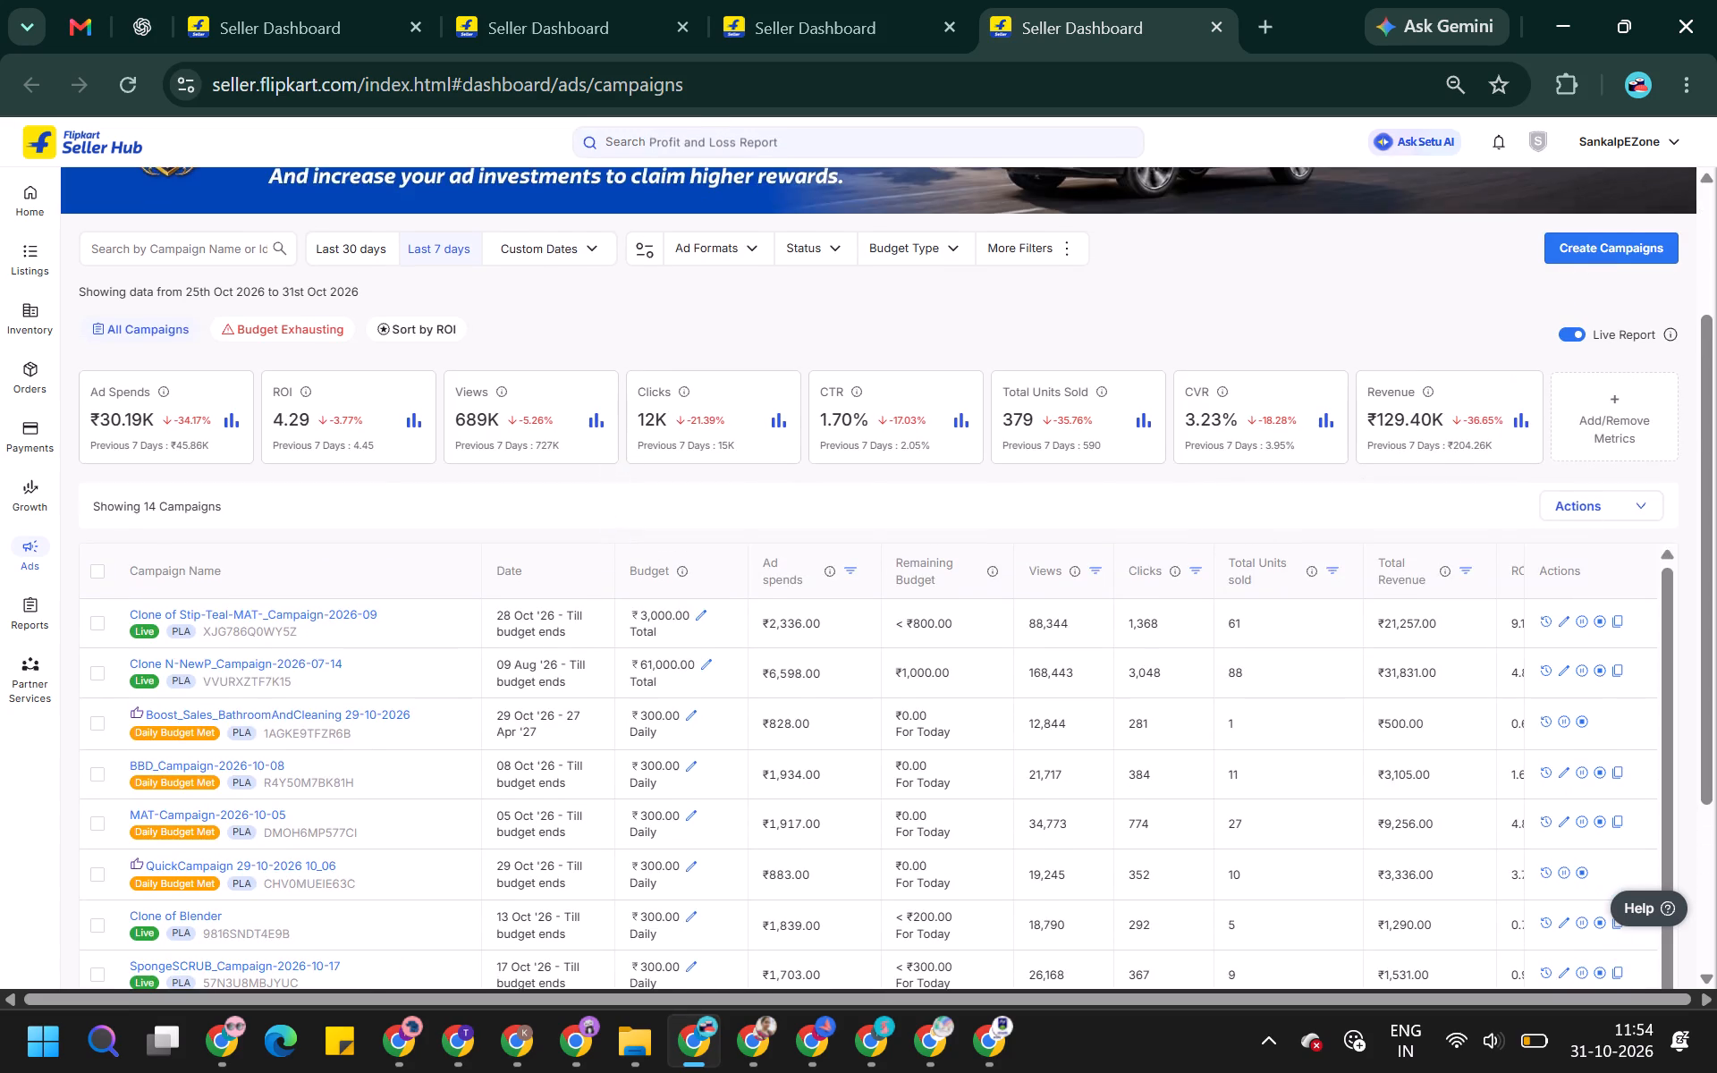
{"action": "scroll", "coordinate": [647, 427], "scroll_direction": "down", "scroll_amount": 3}
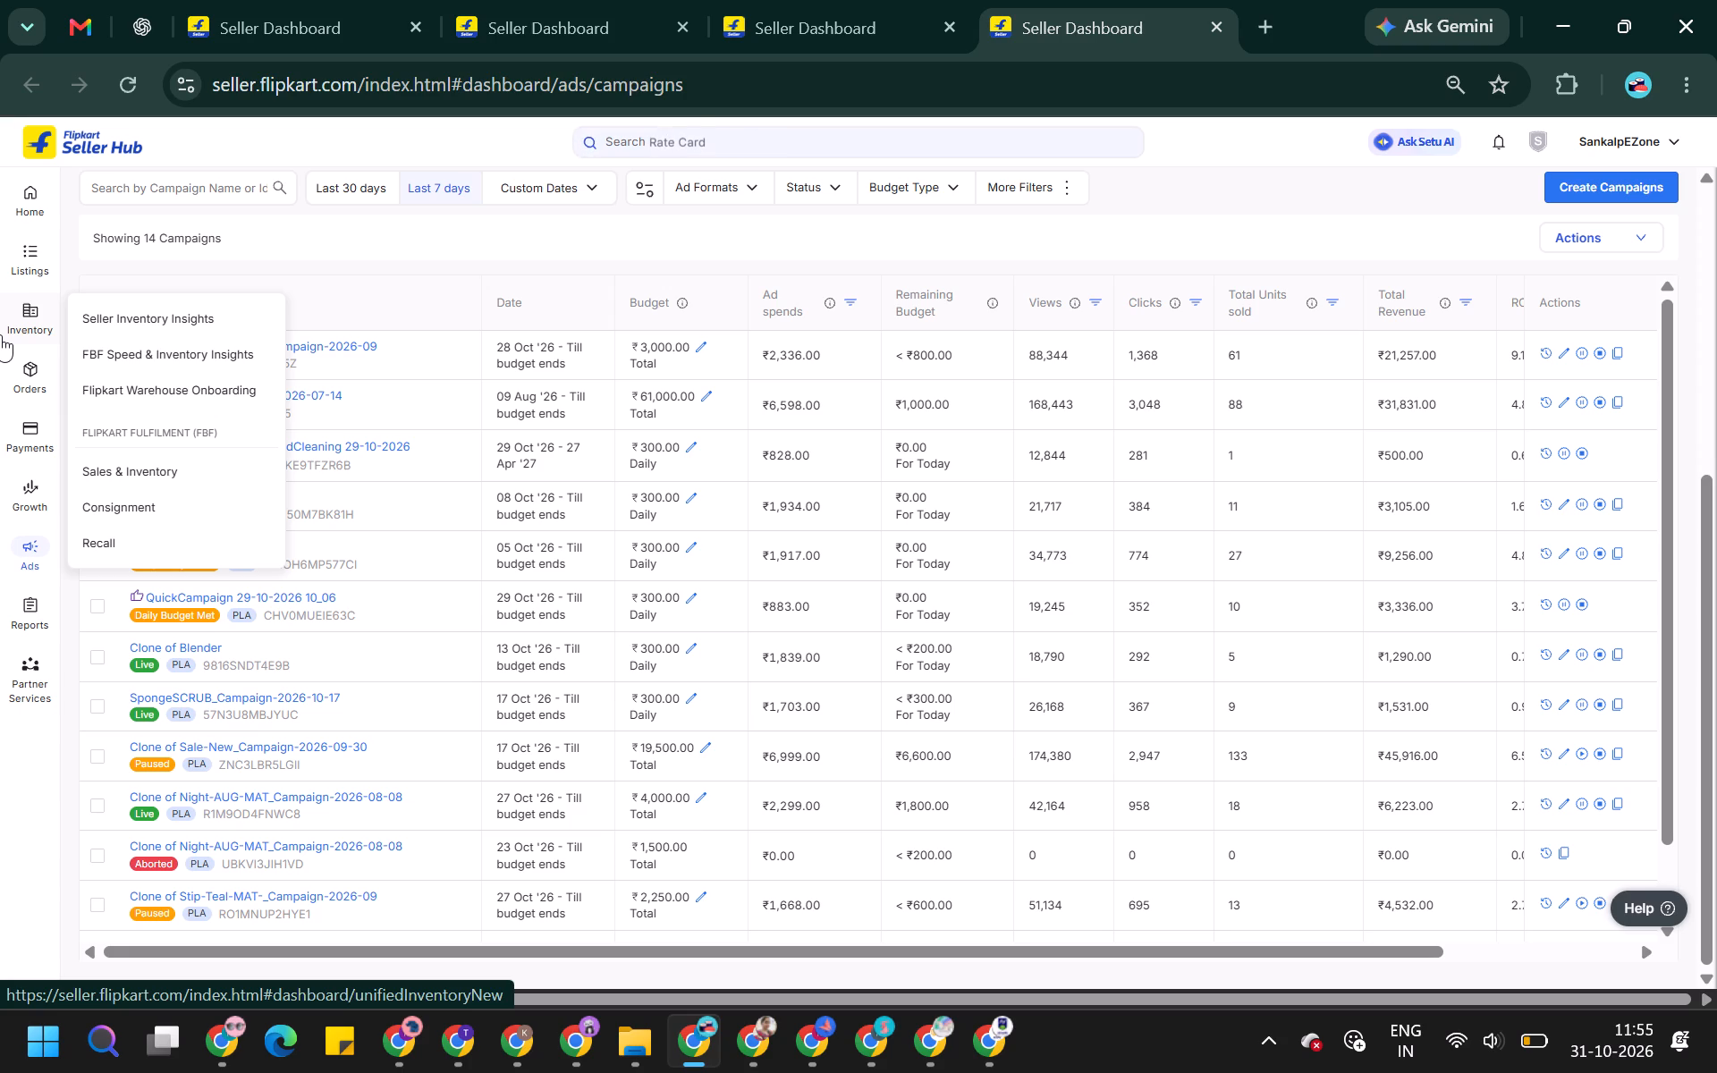
{"action": "left_click", "coordinate": [546, 251]}
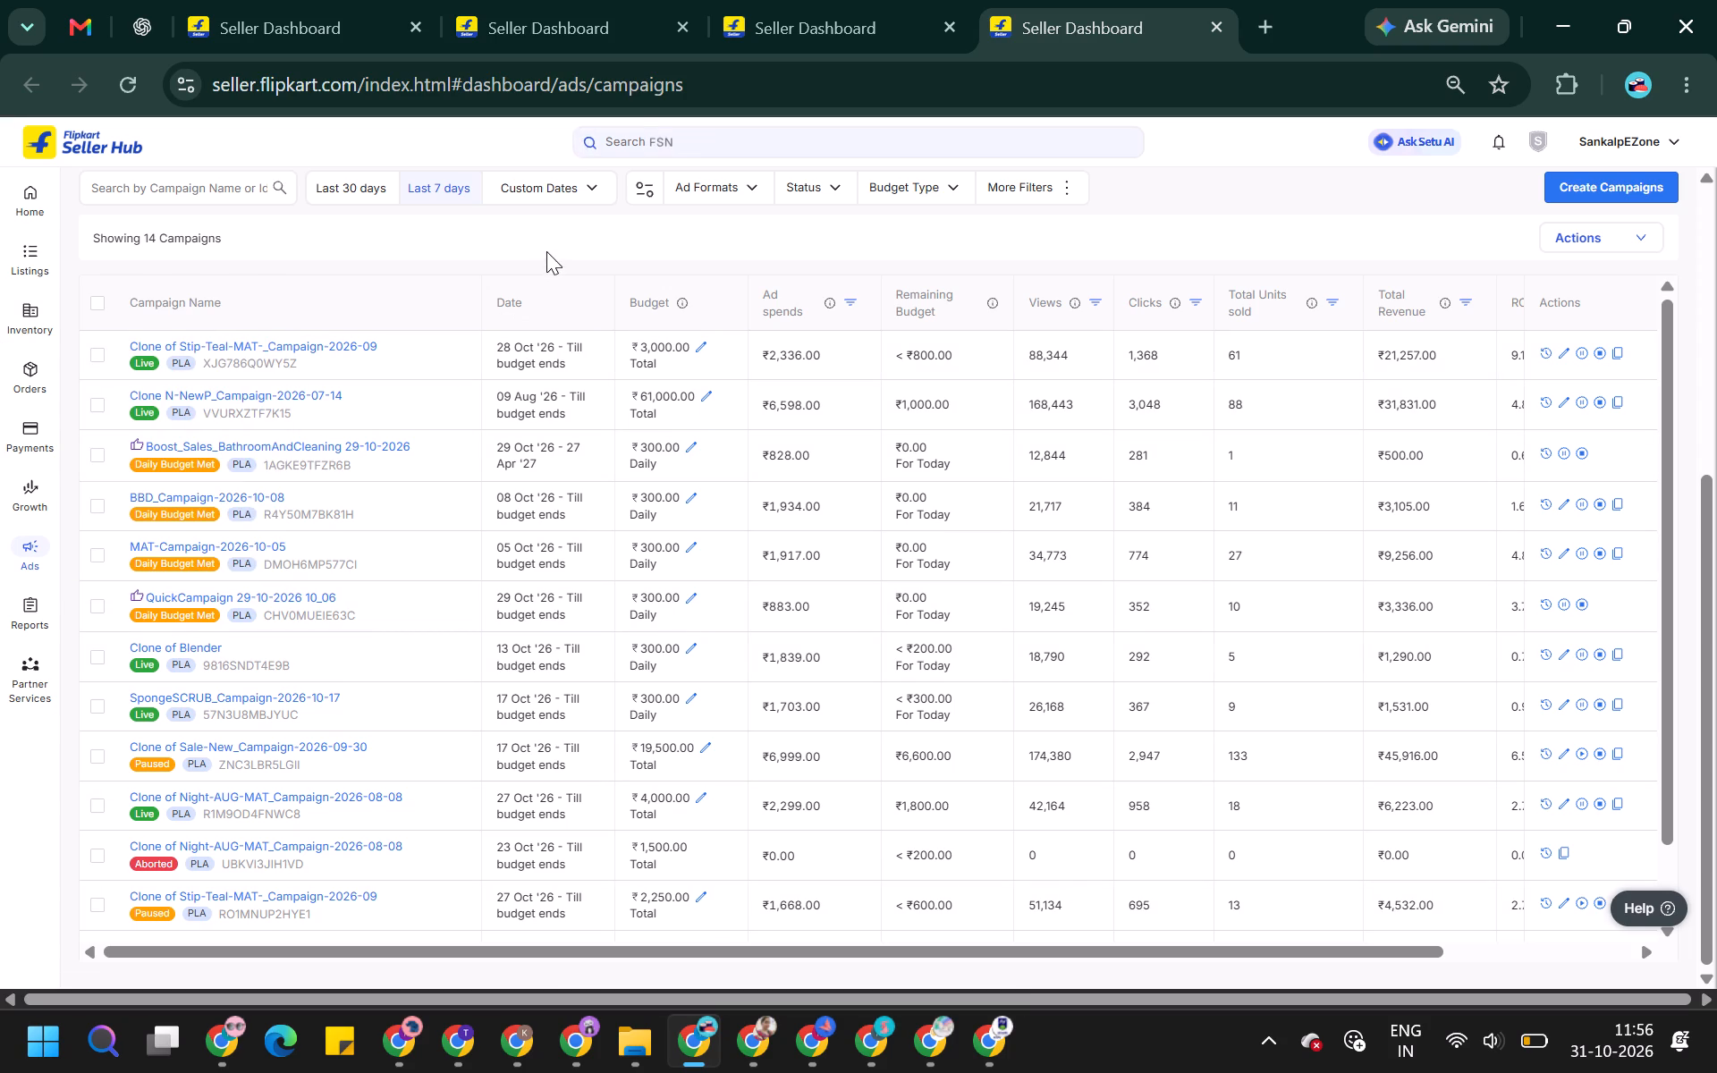
Switch to the MEETONLINEZONE seller account's browser window and close the tab with the unfinished PLA campaign creation form.
{"action": "left_click", "coordinate": [770, 1060]}
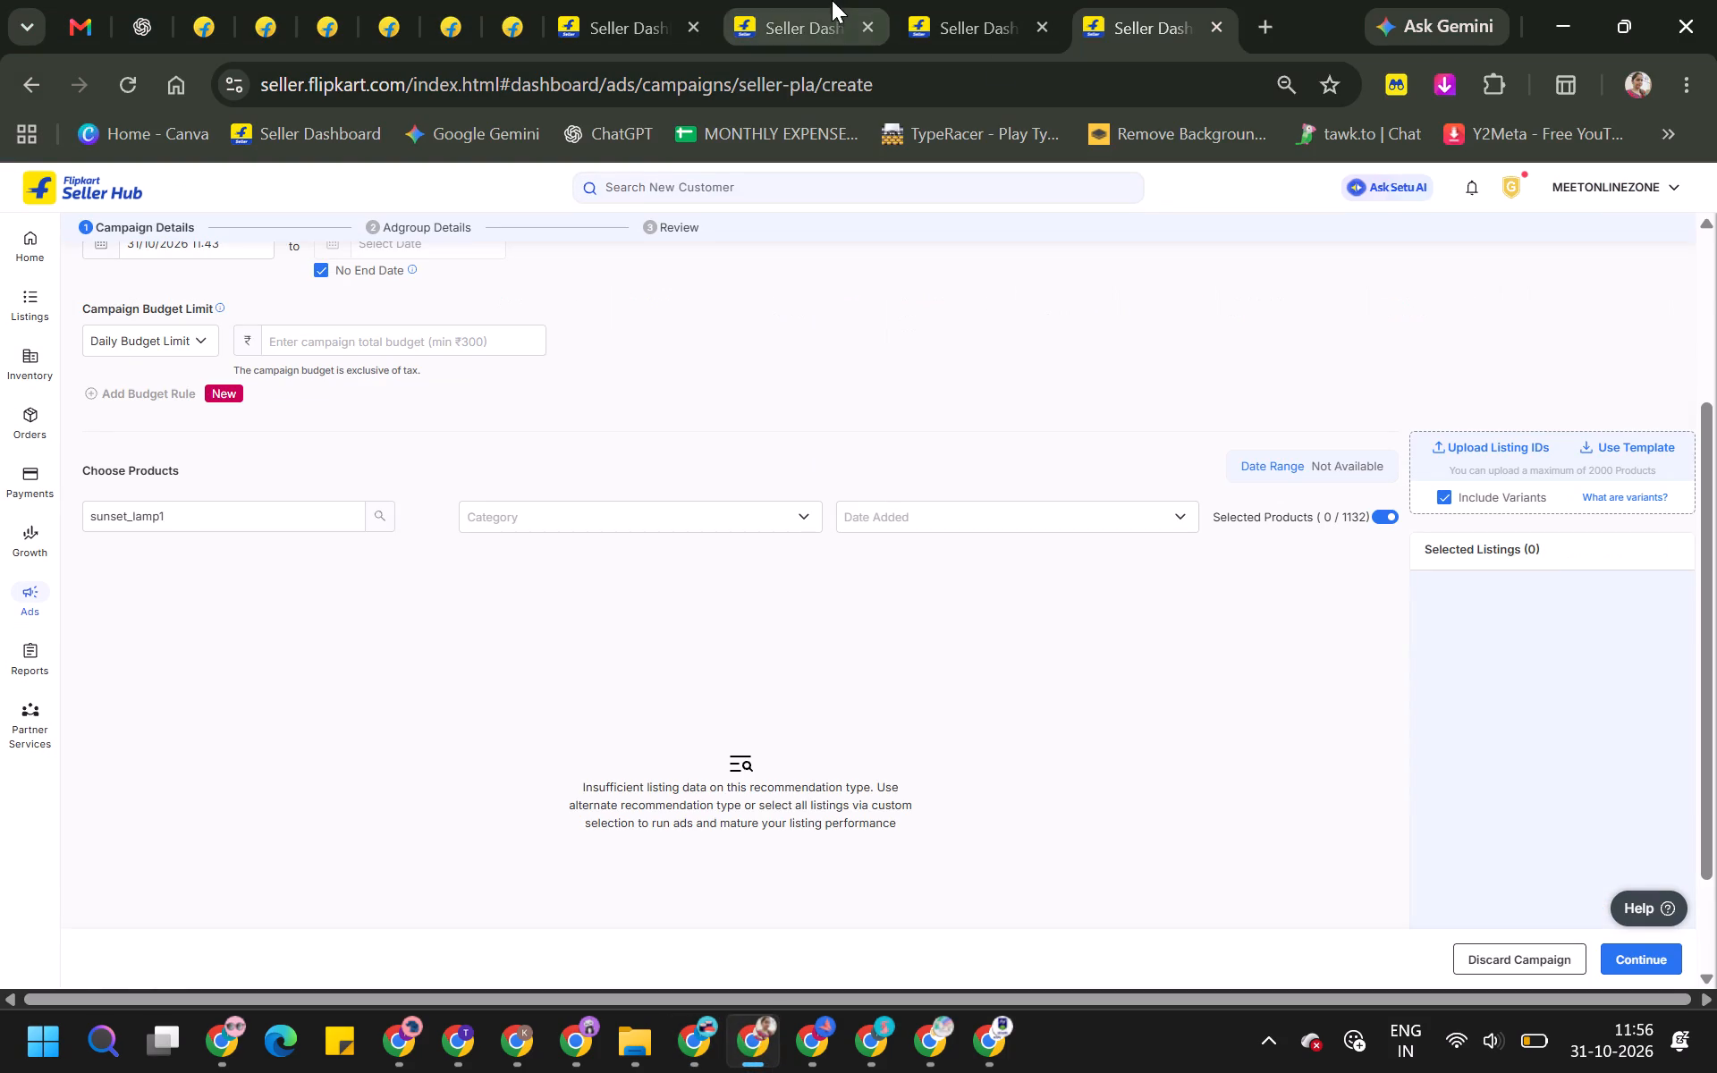
{"action": "scroll", "coordinate": [757, 416], "scroll_direction": "down", "scroll_amount": 3}
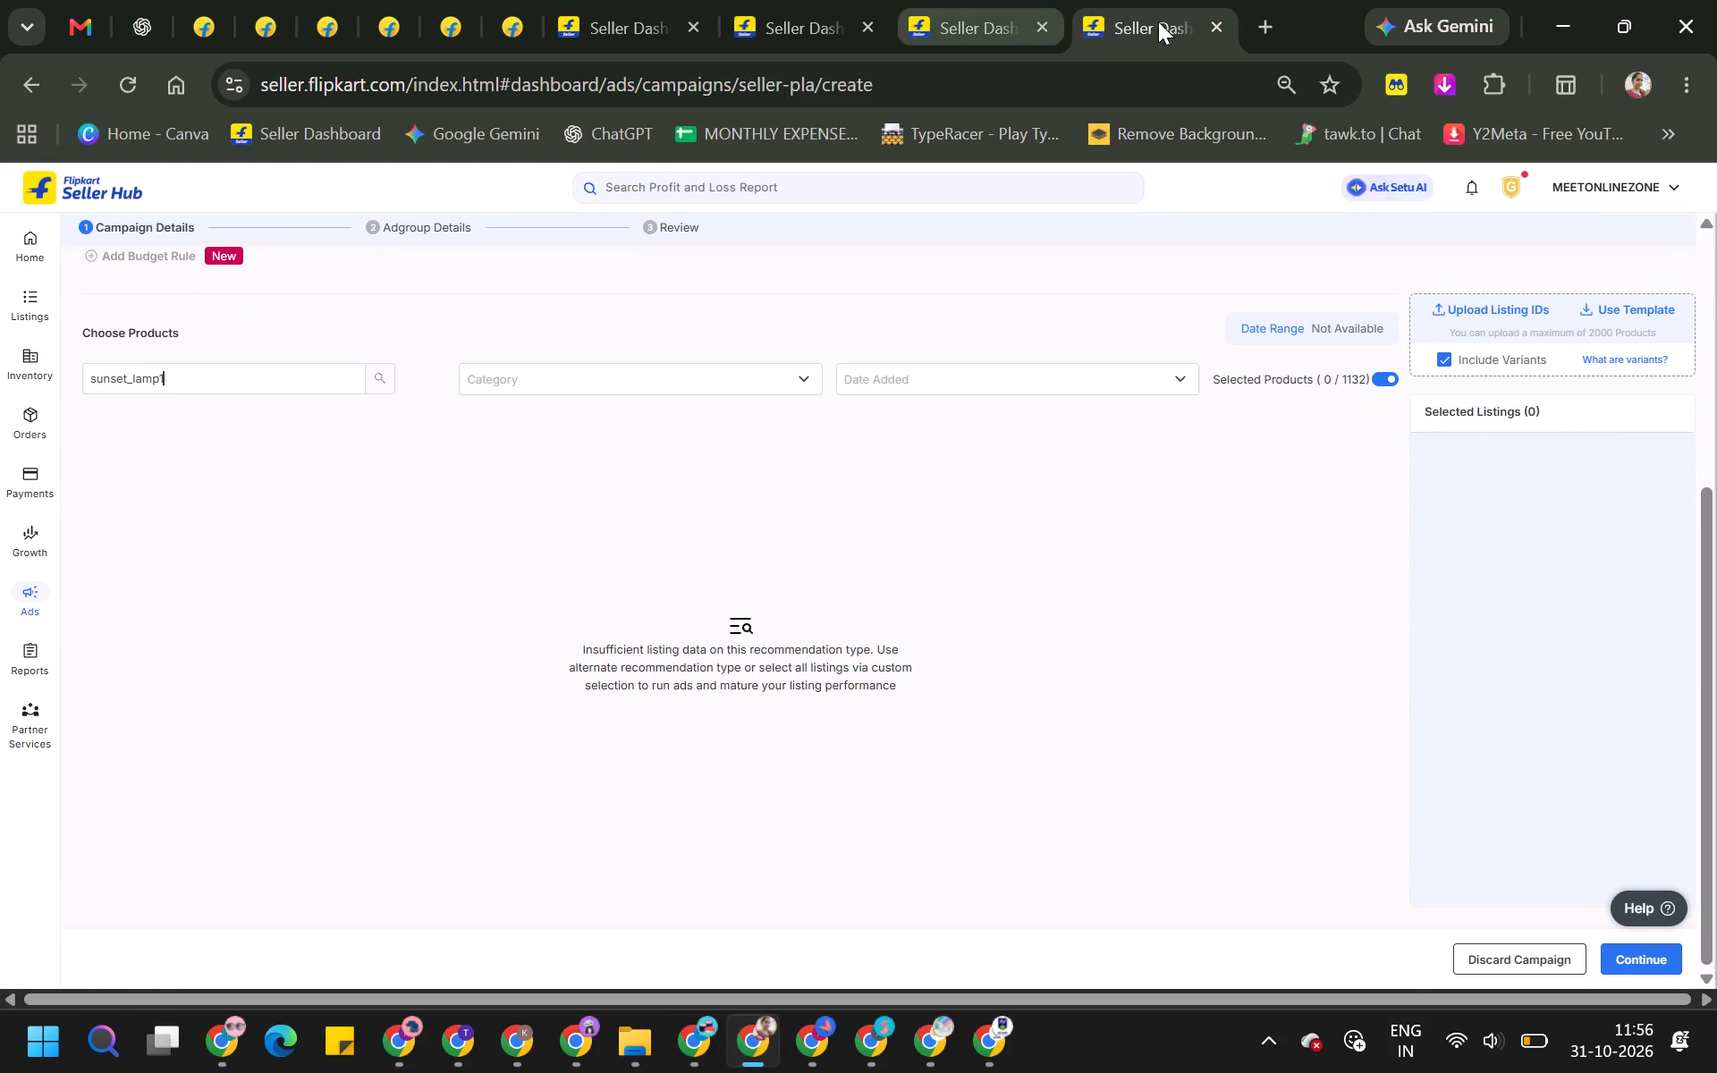
{"action": "left_click", "coordinate": [1216, 24]}
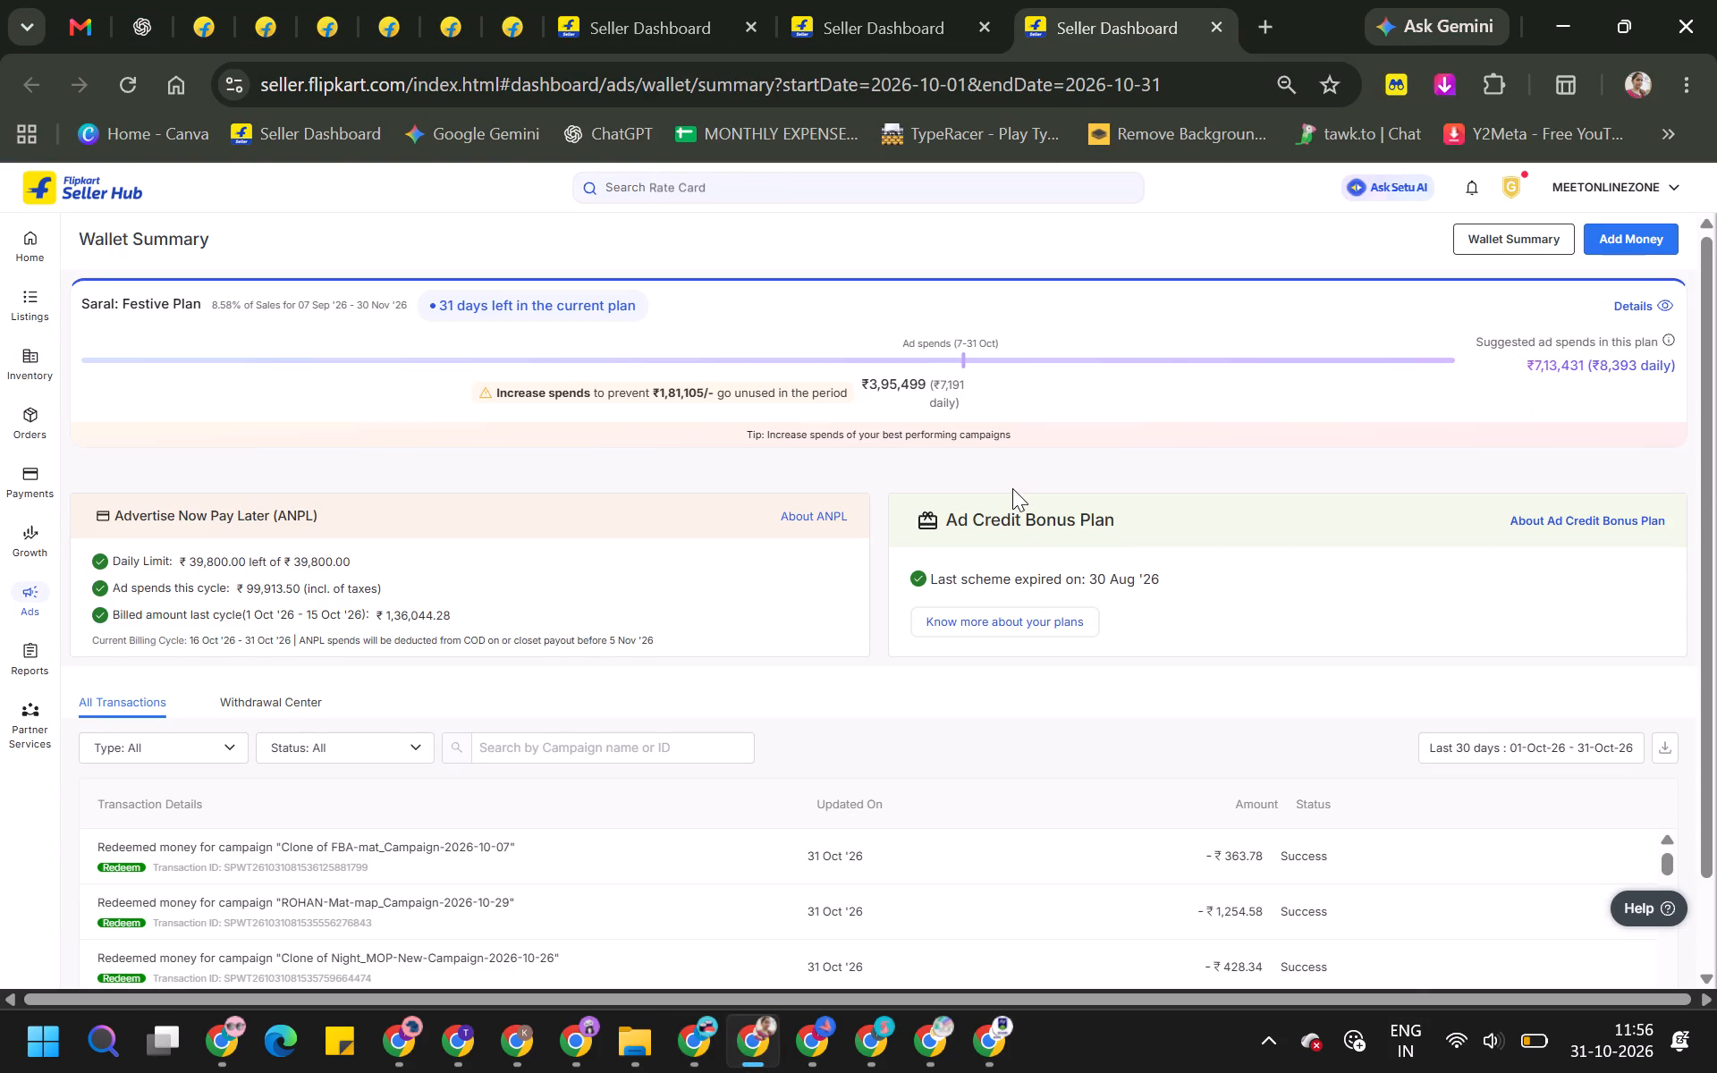
Open the MEETONLINEZONE account's ads campaign list in a new tab from the FBF inventory page and move it after the wallet tab.
{"action": "left_click", "coordinate": [889, 0]}
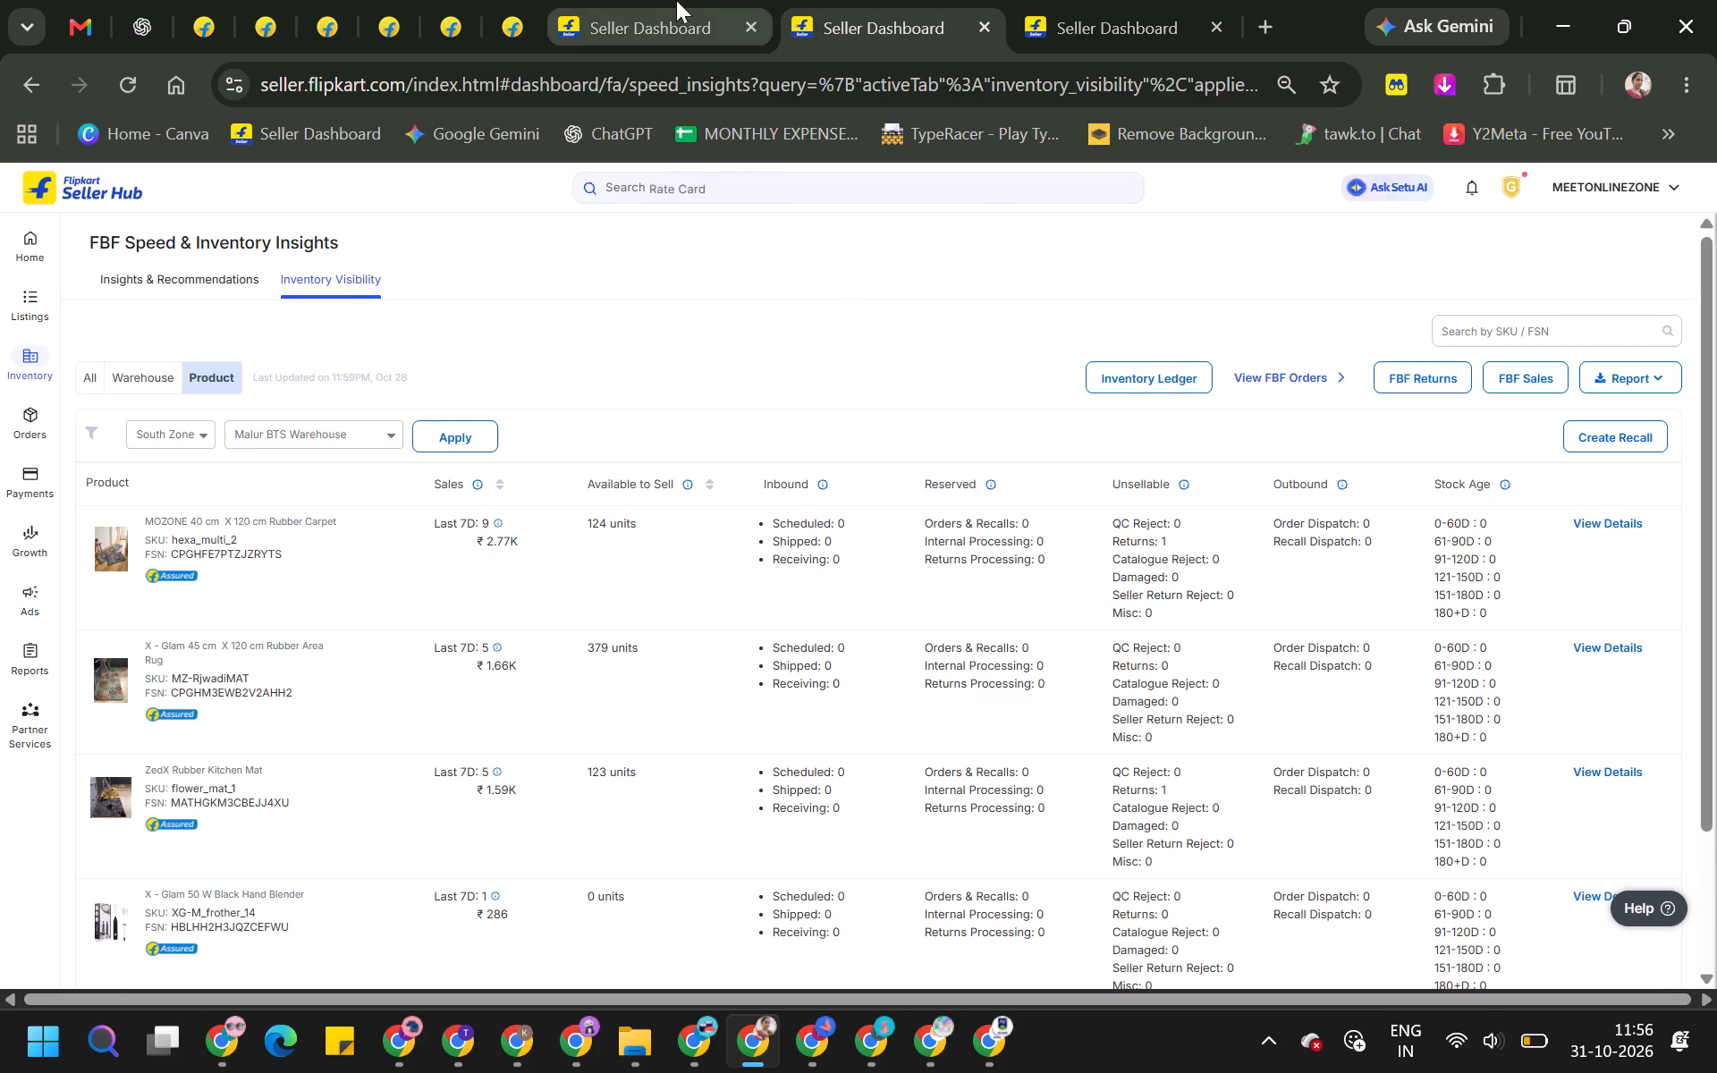
{"action": "left_click", "coordinate": [688, 0]}
{"action": "left_click", "coordinate": [1205, 0]}
{"action": "left_click", "coordinate": [731, 0]}
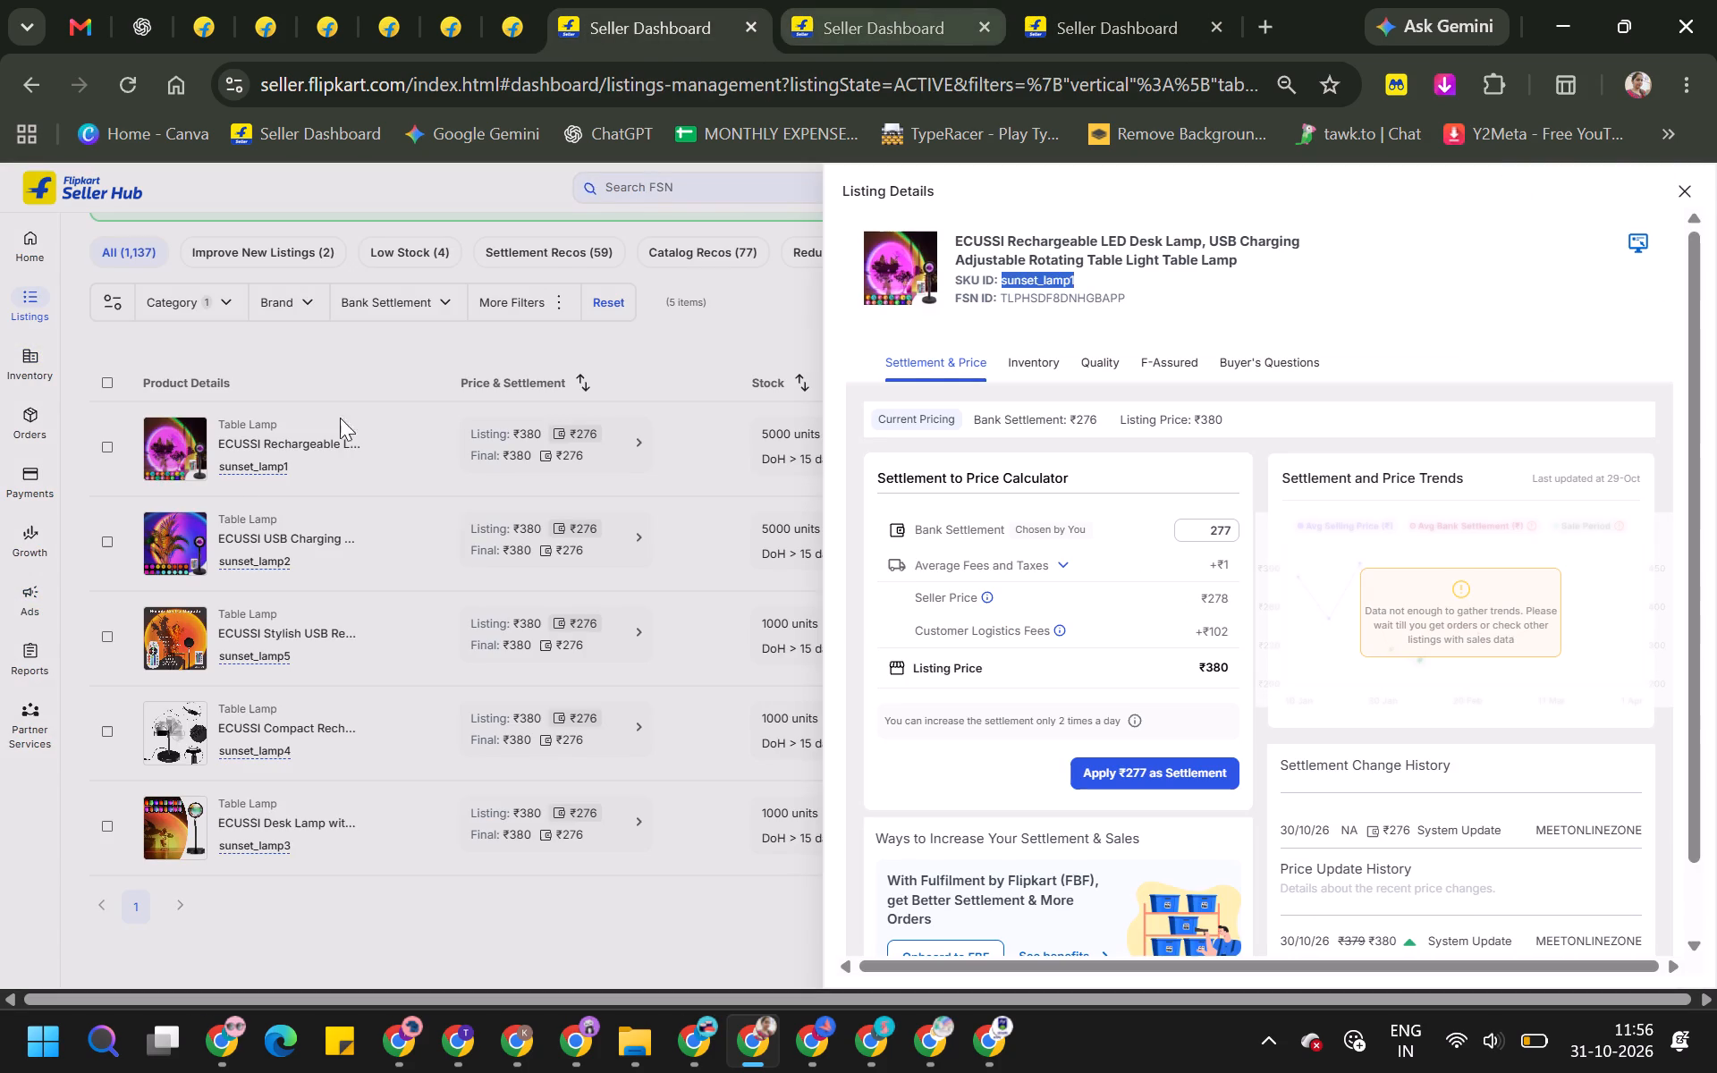
{"action": "left_click", "coordinate": [892, 0]}
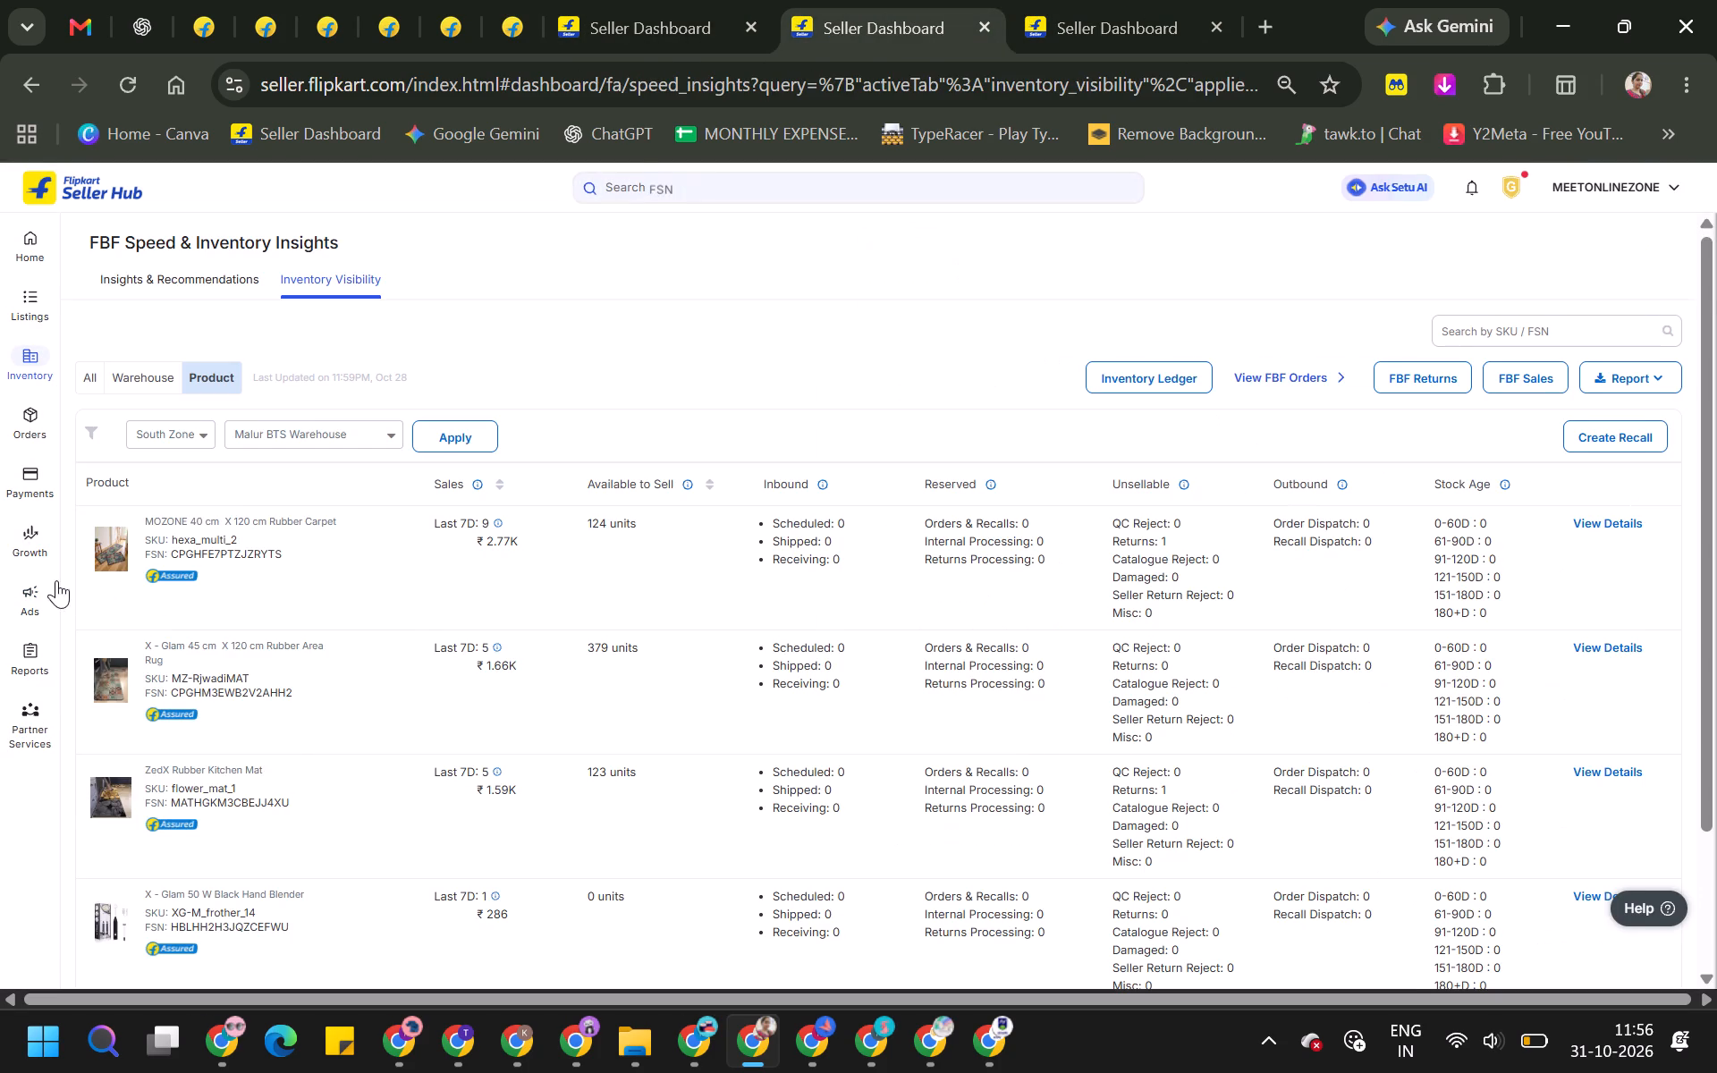
{"action": "right_click", "coordinate": [22, 587]}
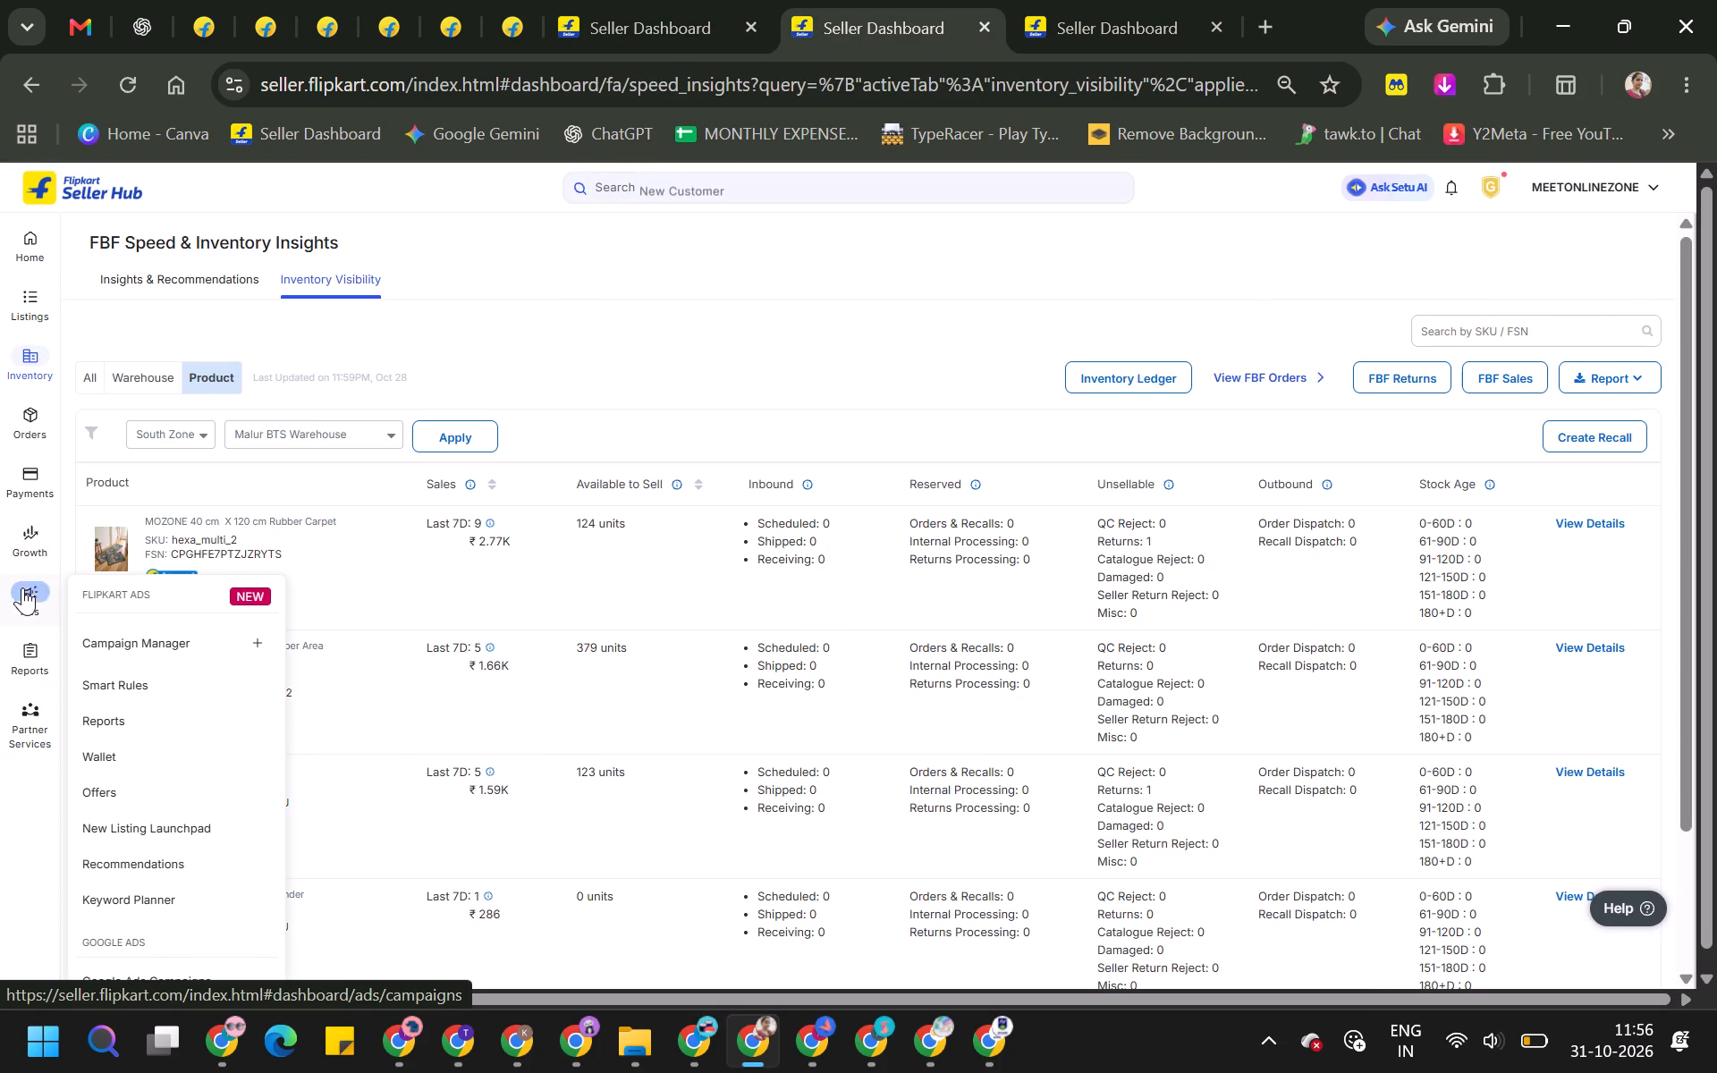
{"action": "left_click", "coordinate": [112, 621]}
{"action": "left_click", "coordinate": [960, 0]}
{"action": "left_click_drag", "start_coordinate": [978, 26], "coordinate": [1196, 10]}
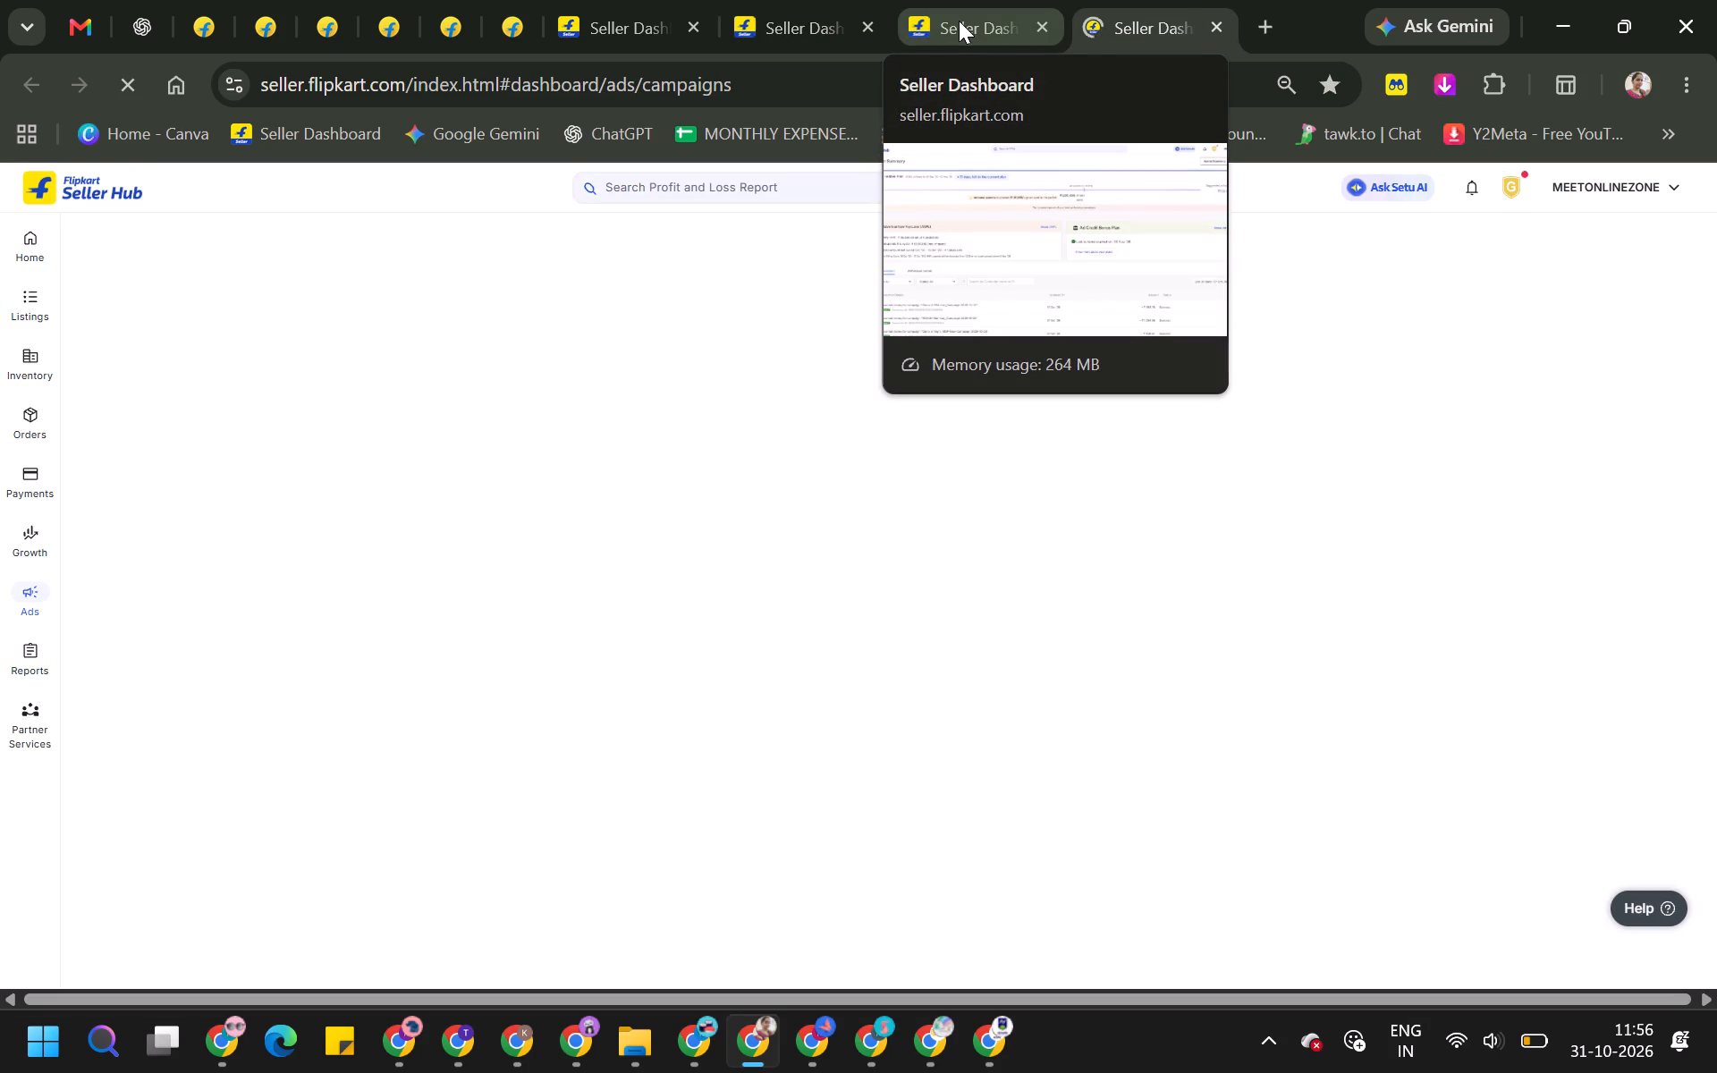
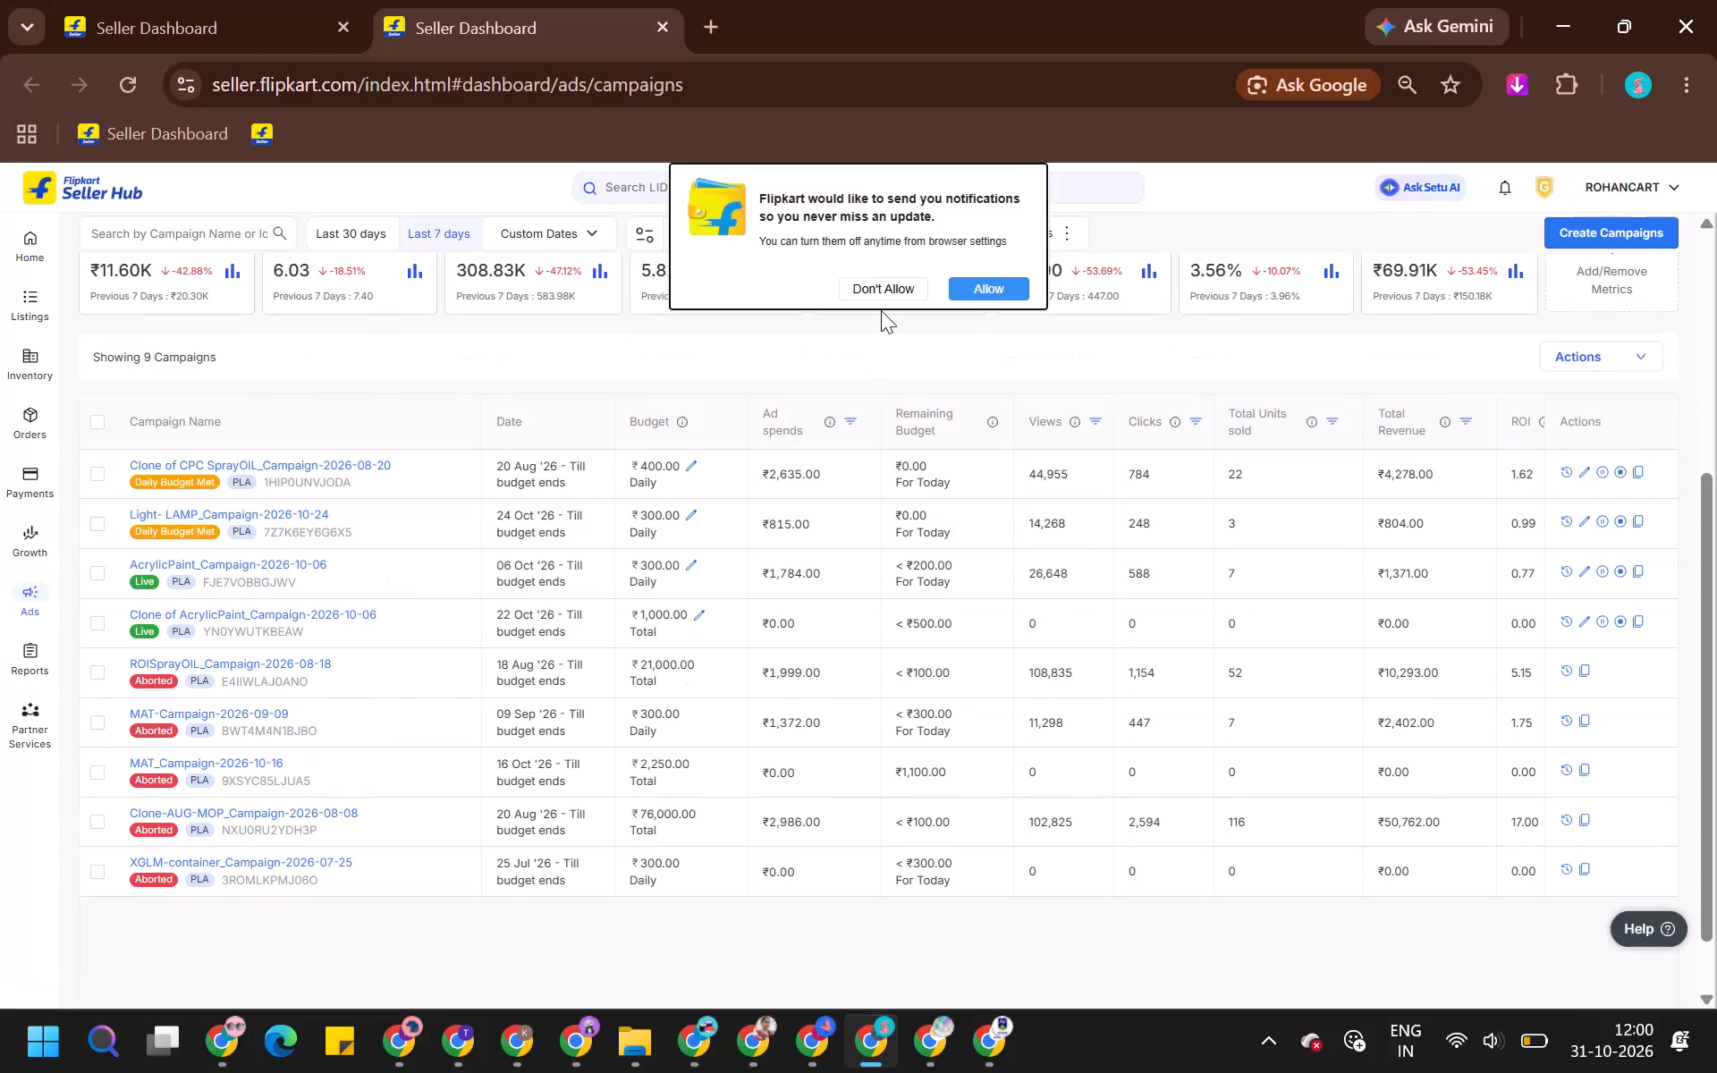
Decline Flipkart's request to send notifications on the ROHANCART account's campaign page.
{"action": "left_click", "coordinate": [861, 293]}
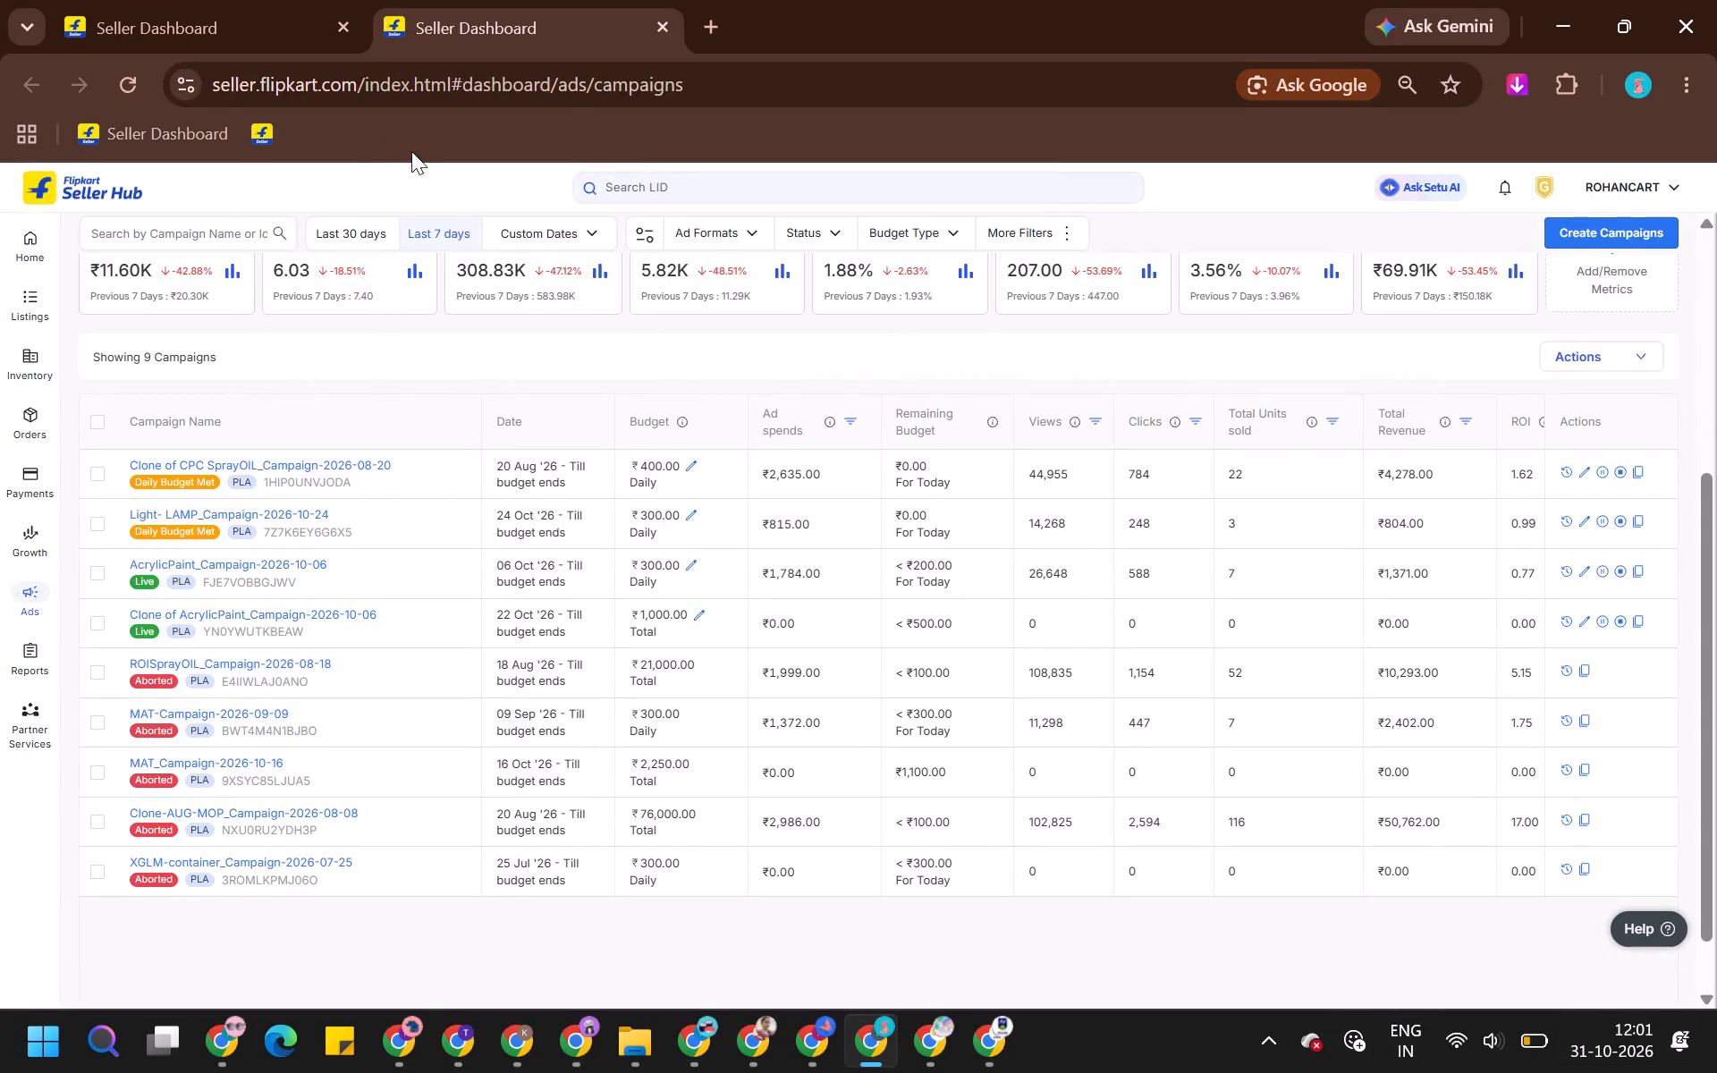
Set the daily budget of the Light- LAMP_Campaign-2026-10-24 campaign to ₹400.
{"action": "left_click", "coordinate": [491, 336]}
{"action": "scroll", "coordinate": [491, 336], "scroll_direction": "down", "scroll_amount": 1}
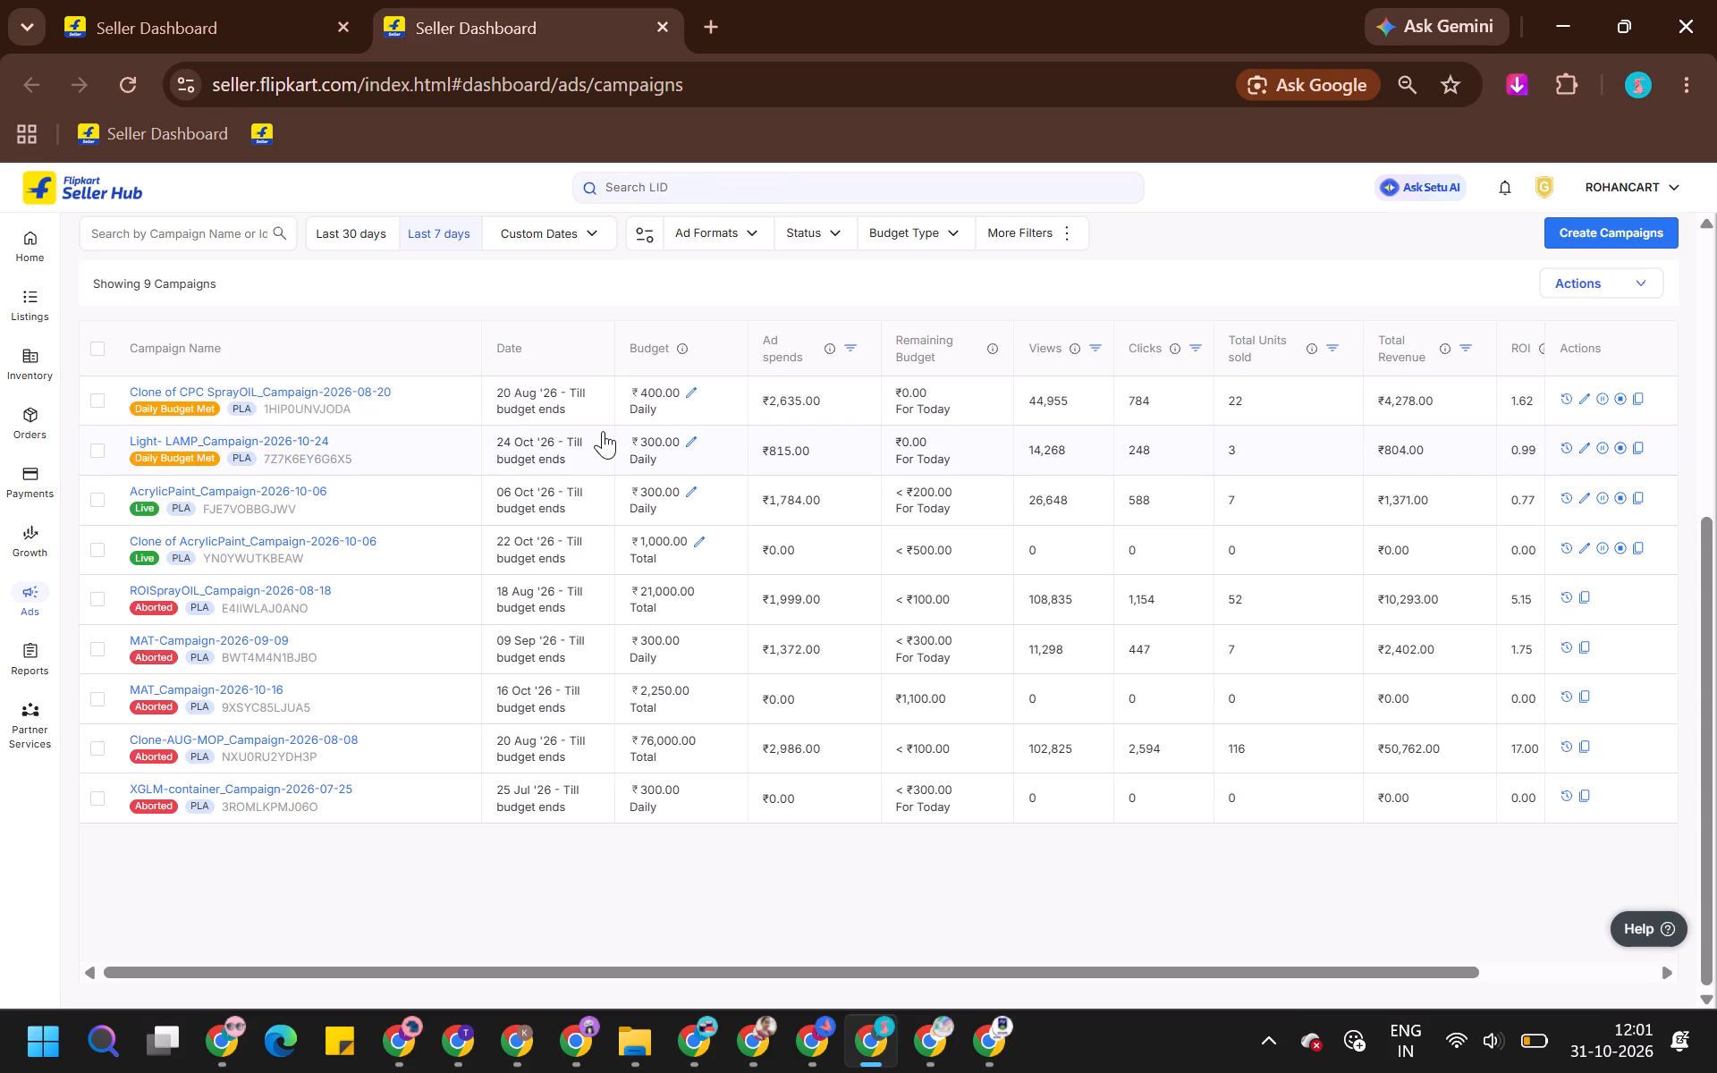
{"action": "left_click", "coordinate": [616, 310]}
{"action": "left_click", "coordinate": [693, 442]}
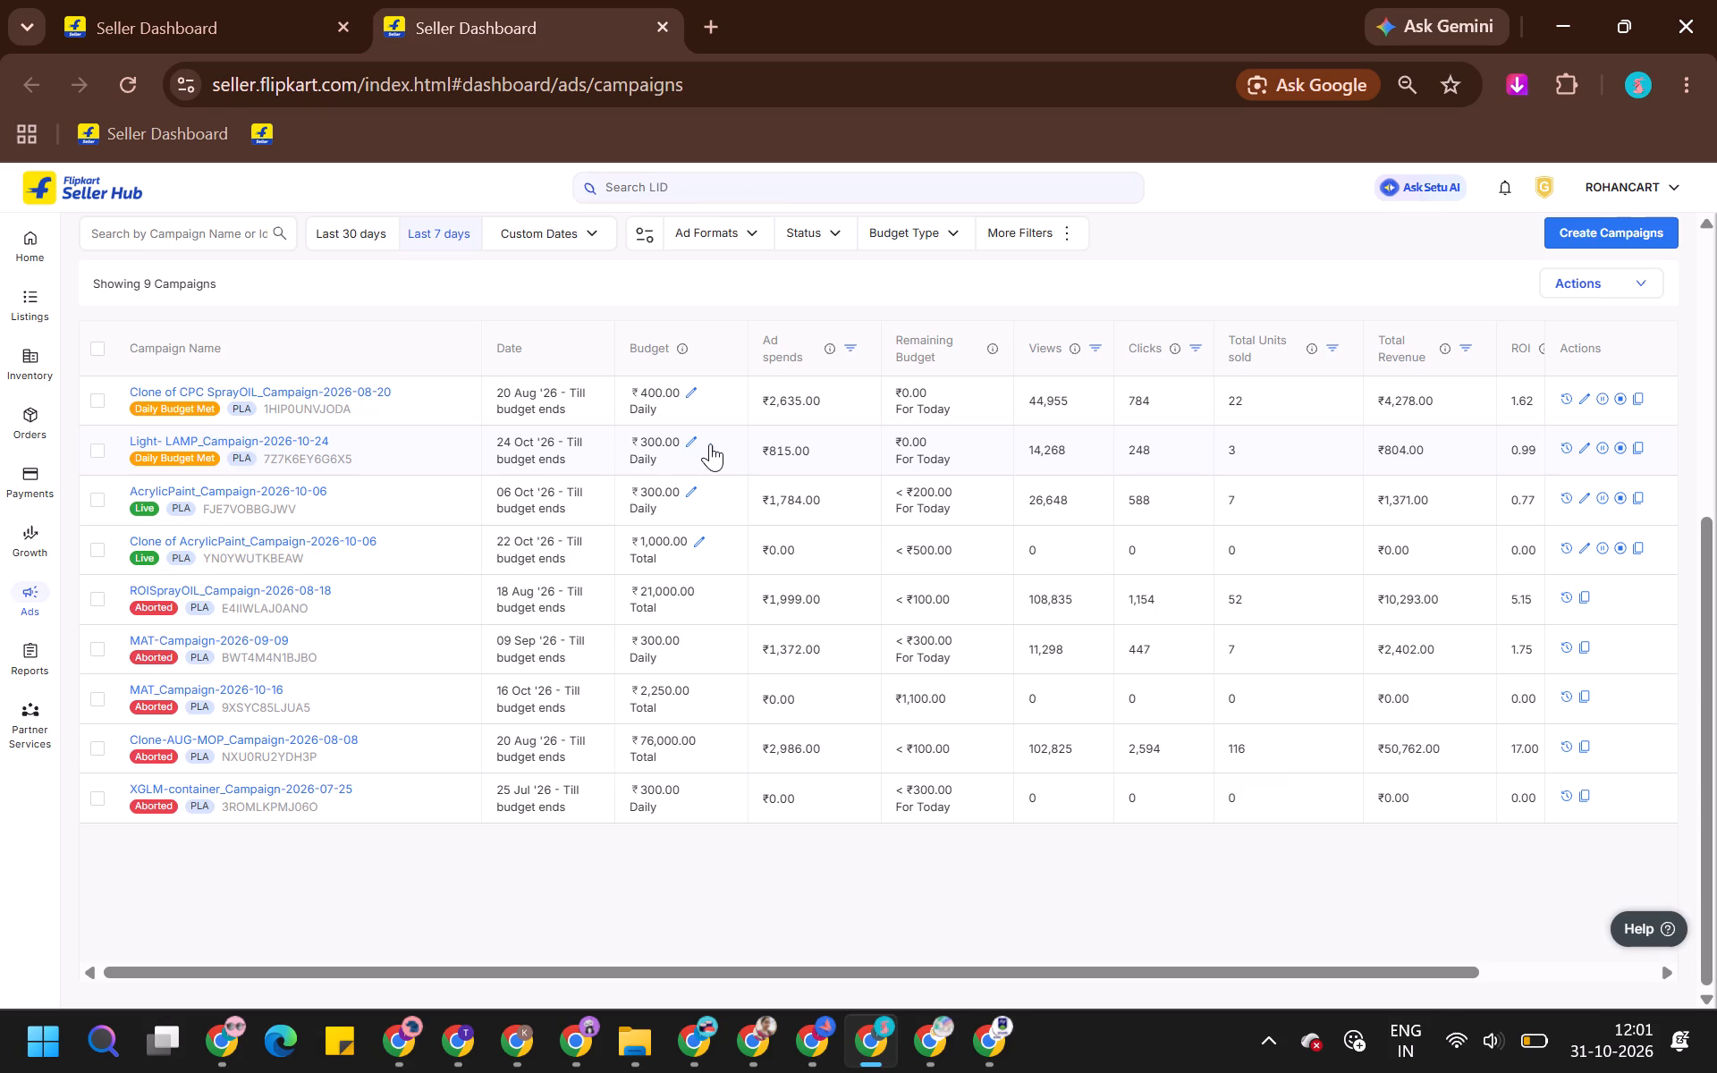
{"action": "left_click", "coordinate": [762, 486]}
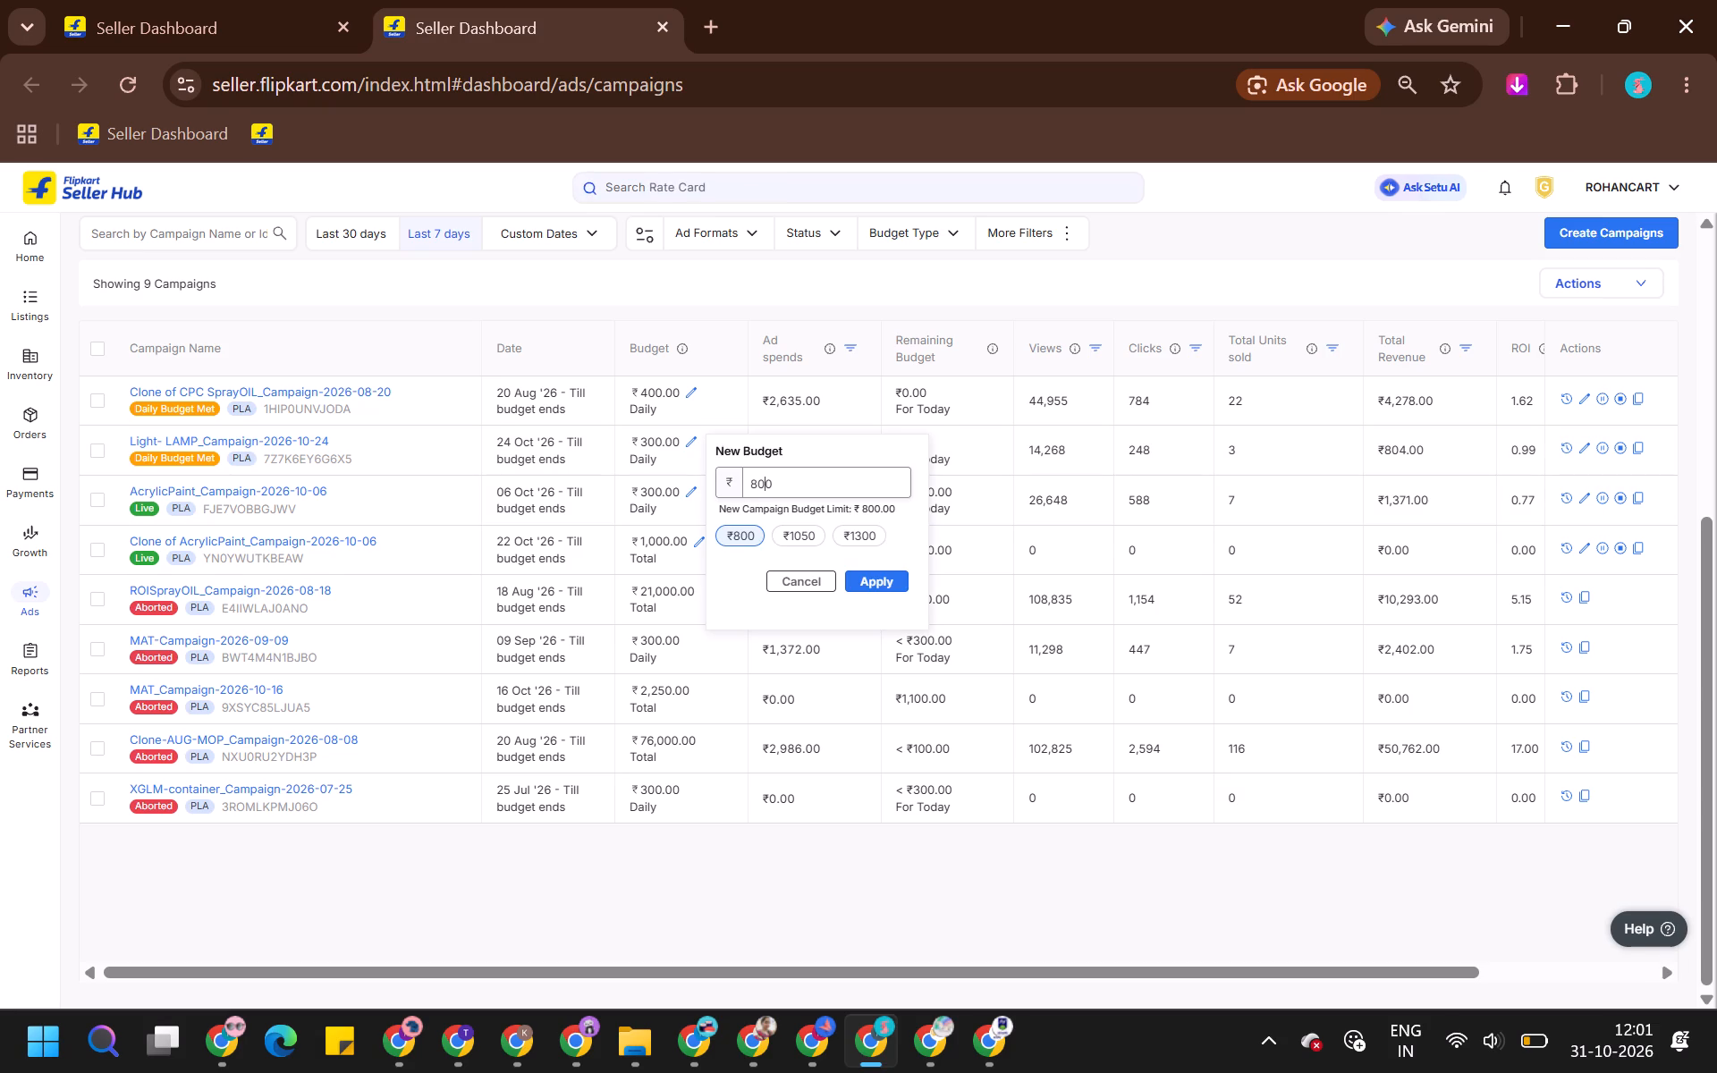
{"action": "left_click_drag", "start_coordinate": [761, 486], "coordinate": [734, 486]}
{"action": "key", "text": "4"}
{"action": "left_click", "coordinate": [862, 574]}
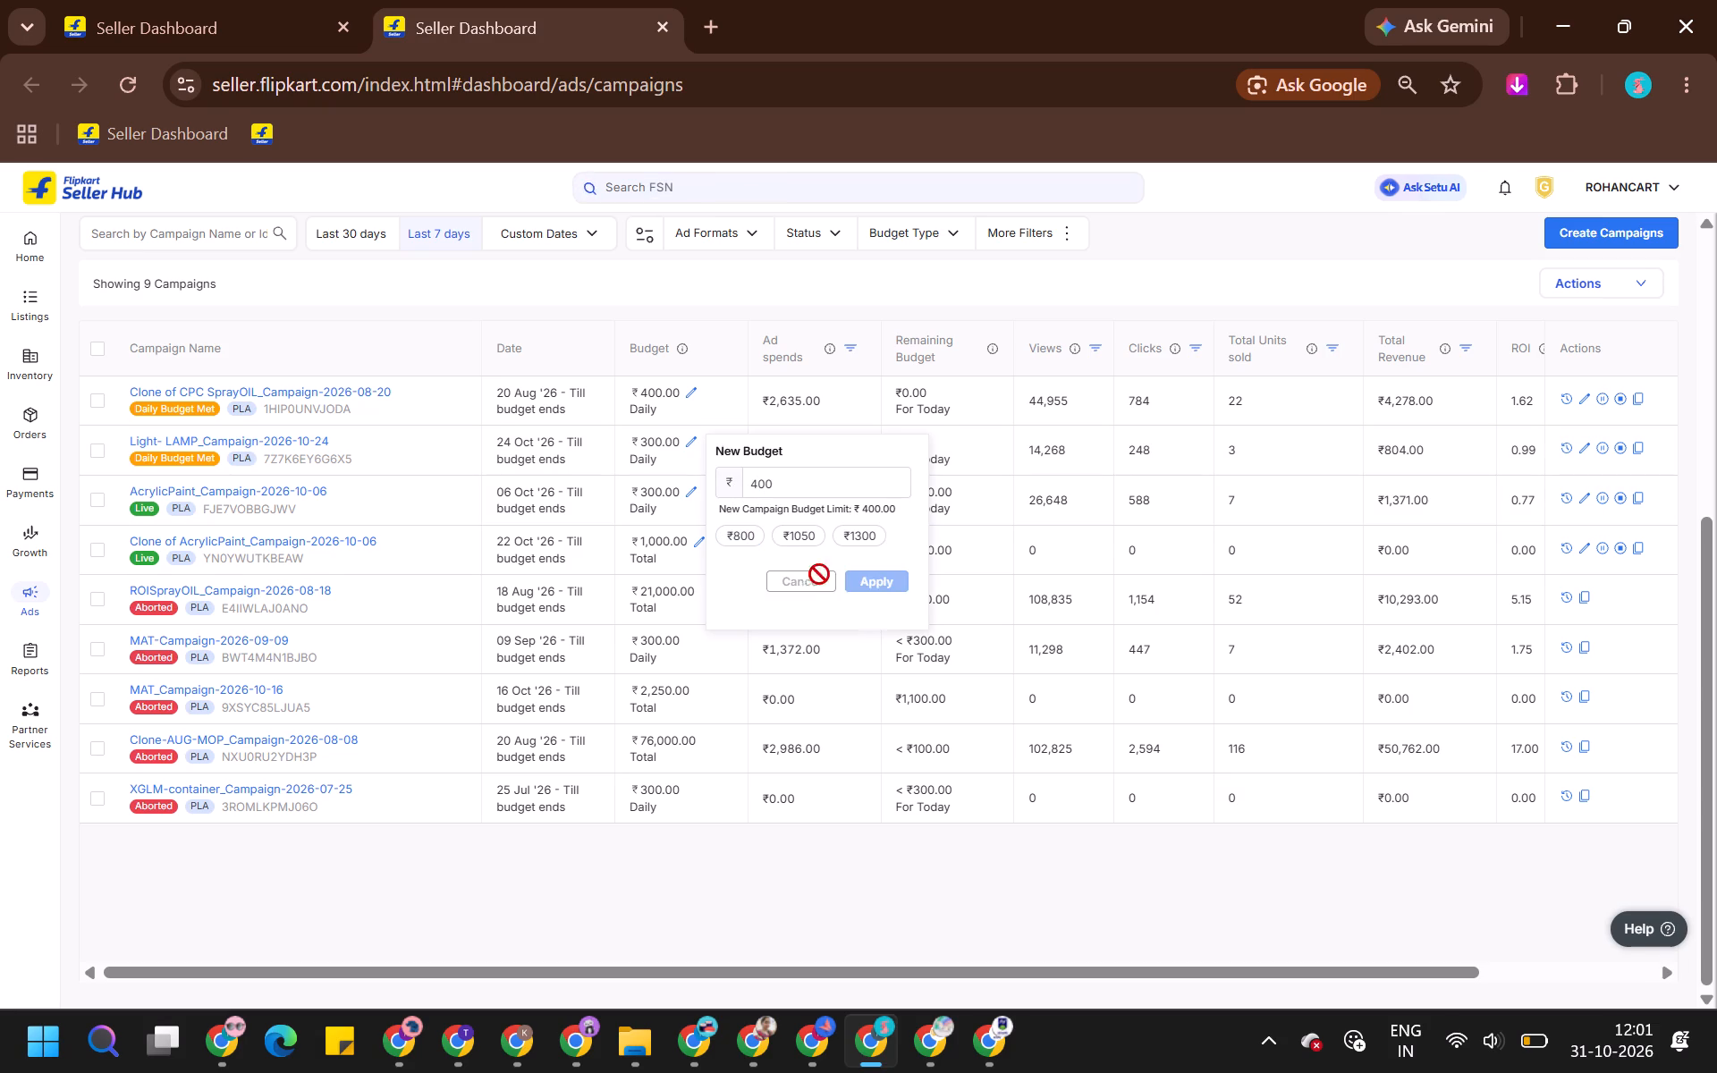
Set the daily budget of the AcrylicPaint_Campaign-2026-10-06 campaign to ₹400.
{"action": "left_click", "coordinate": [689, 496]}
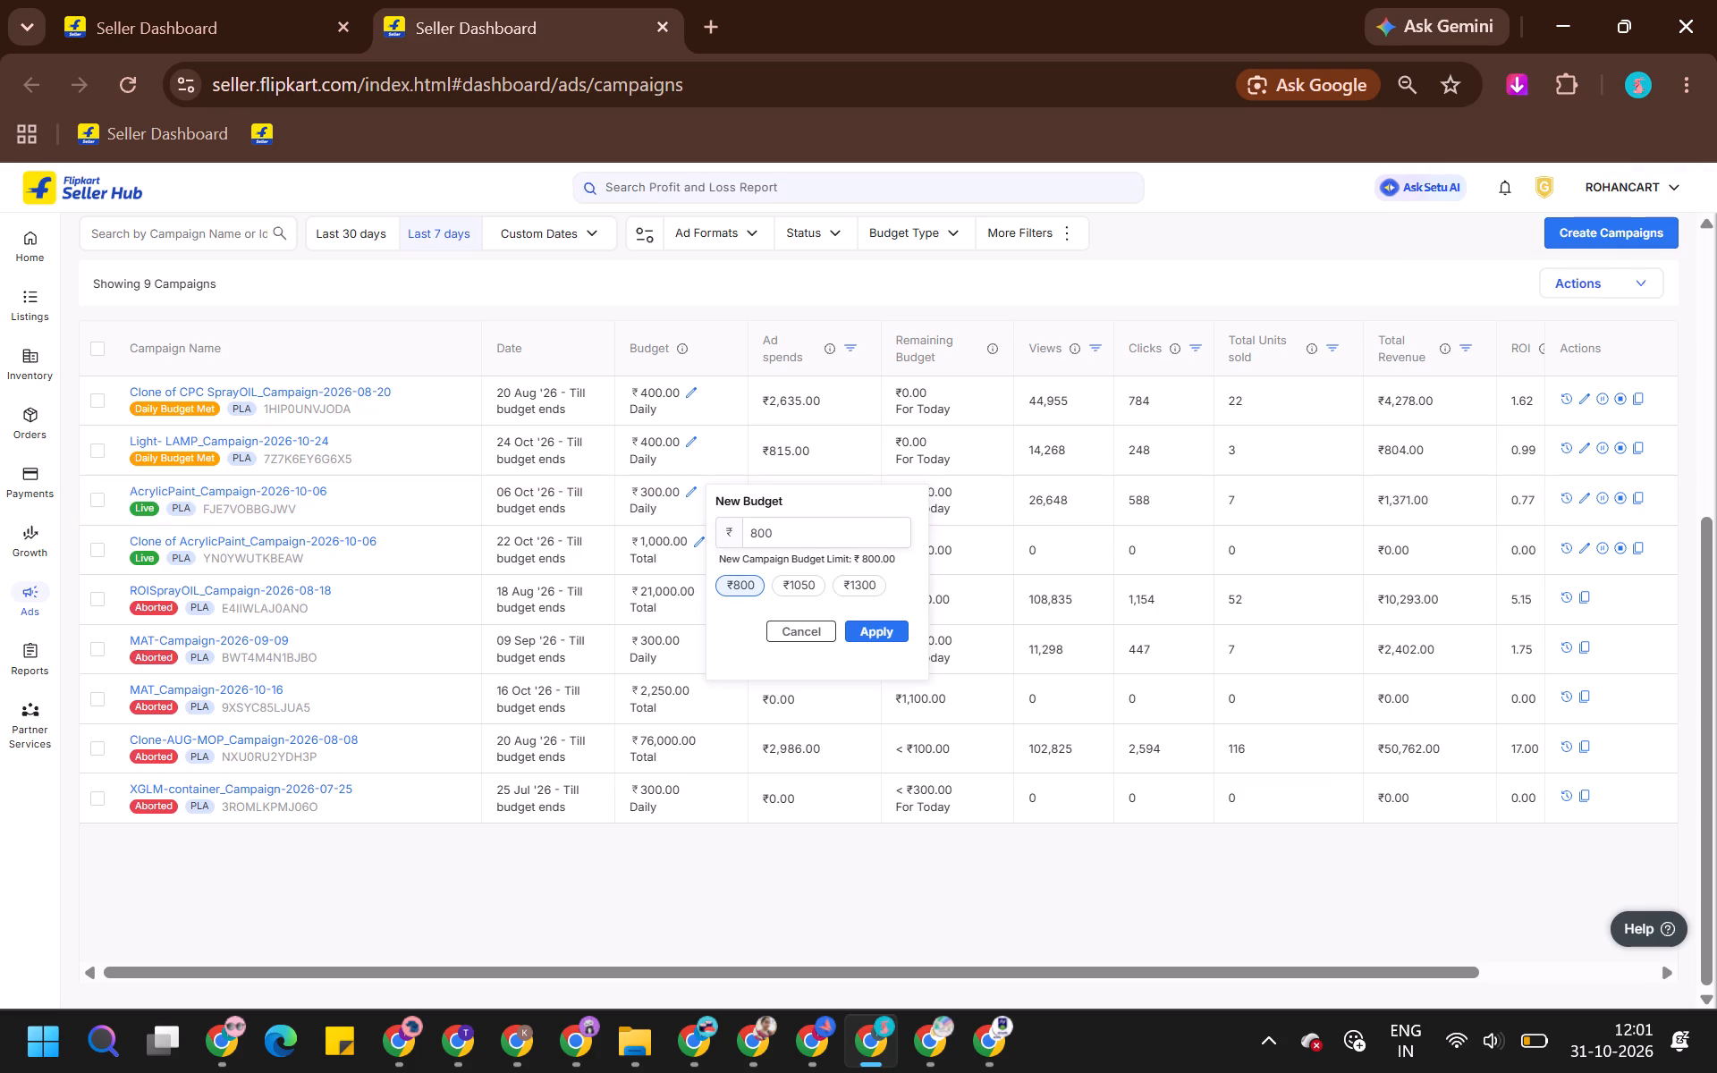
{"action": "left_click_drag", "start_coordinate": [758, 535], "coordinate": [741, 533]}
{"action": "key", "text": "4"}
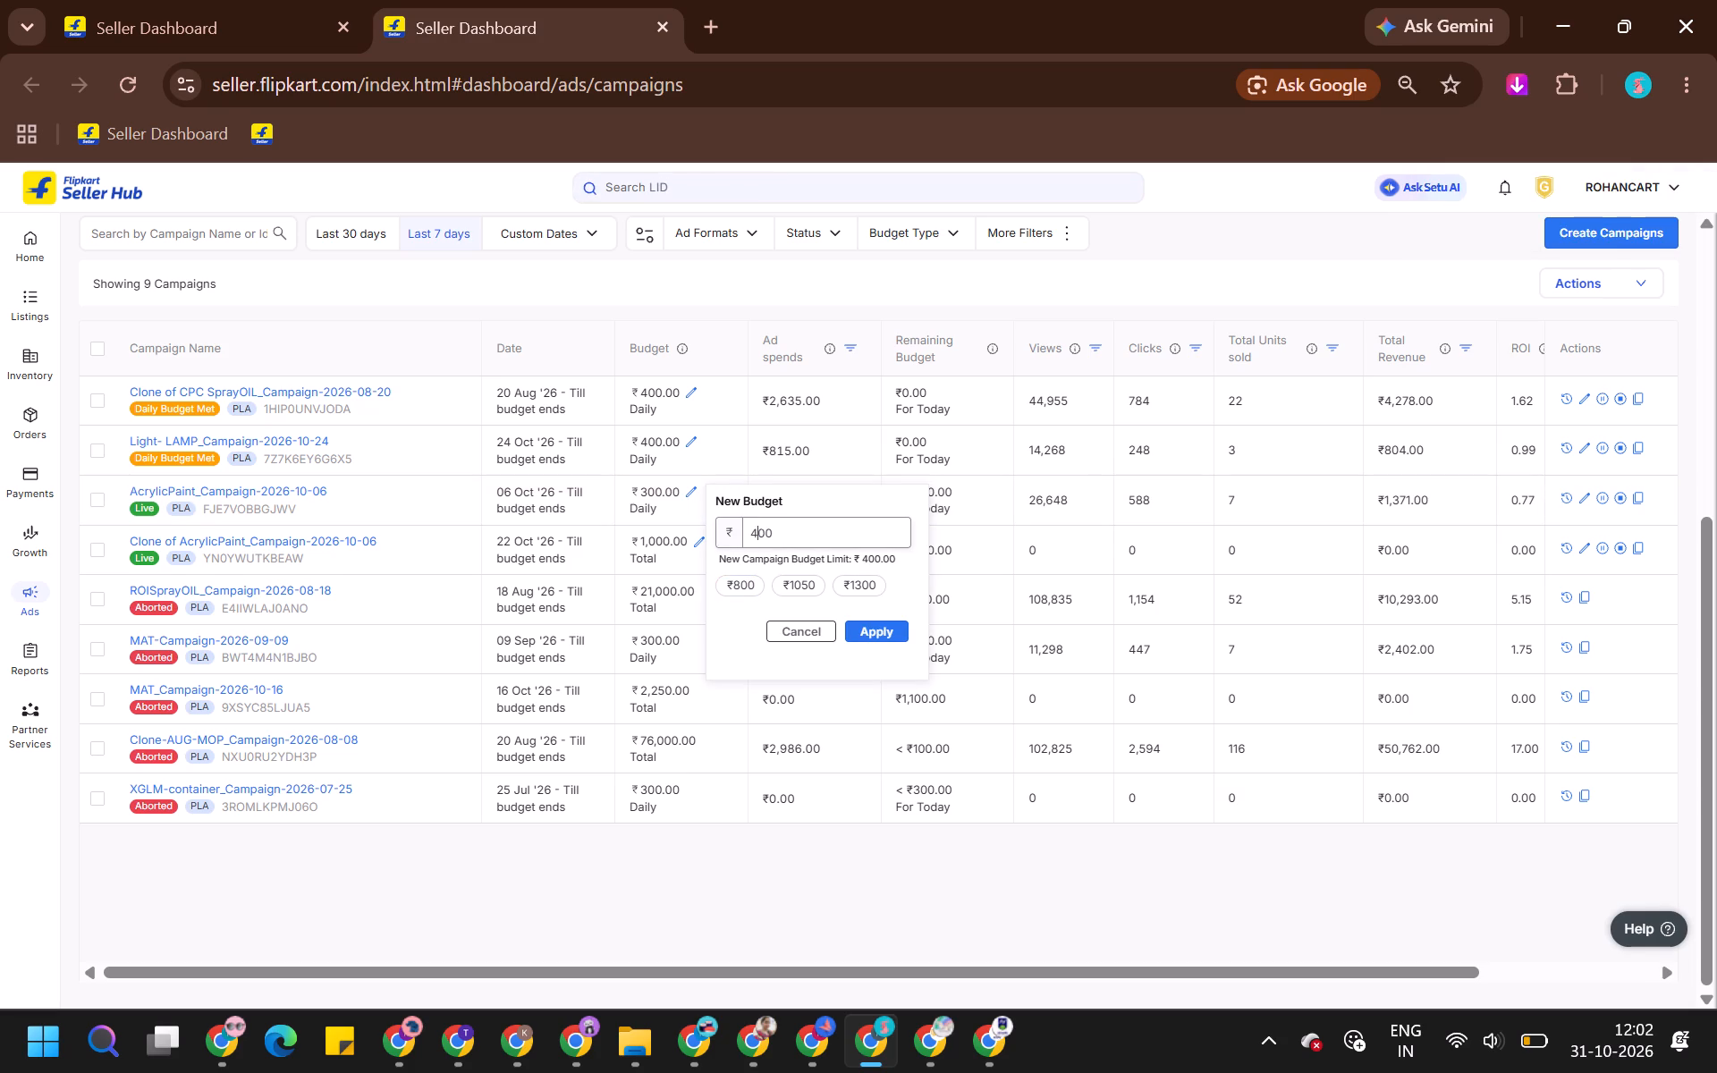
{"action": "left_click", "coordinate": [868, 629]}
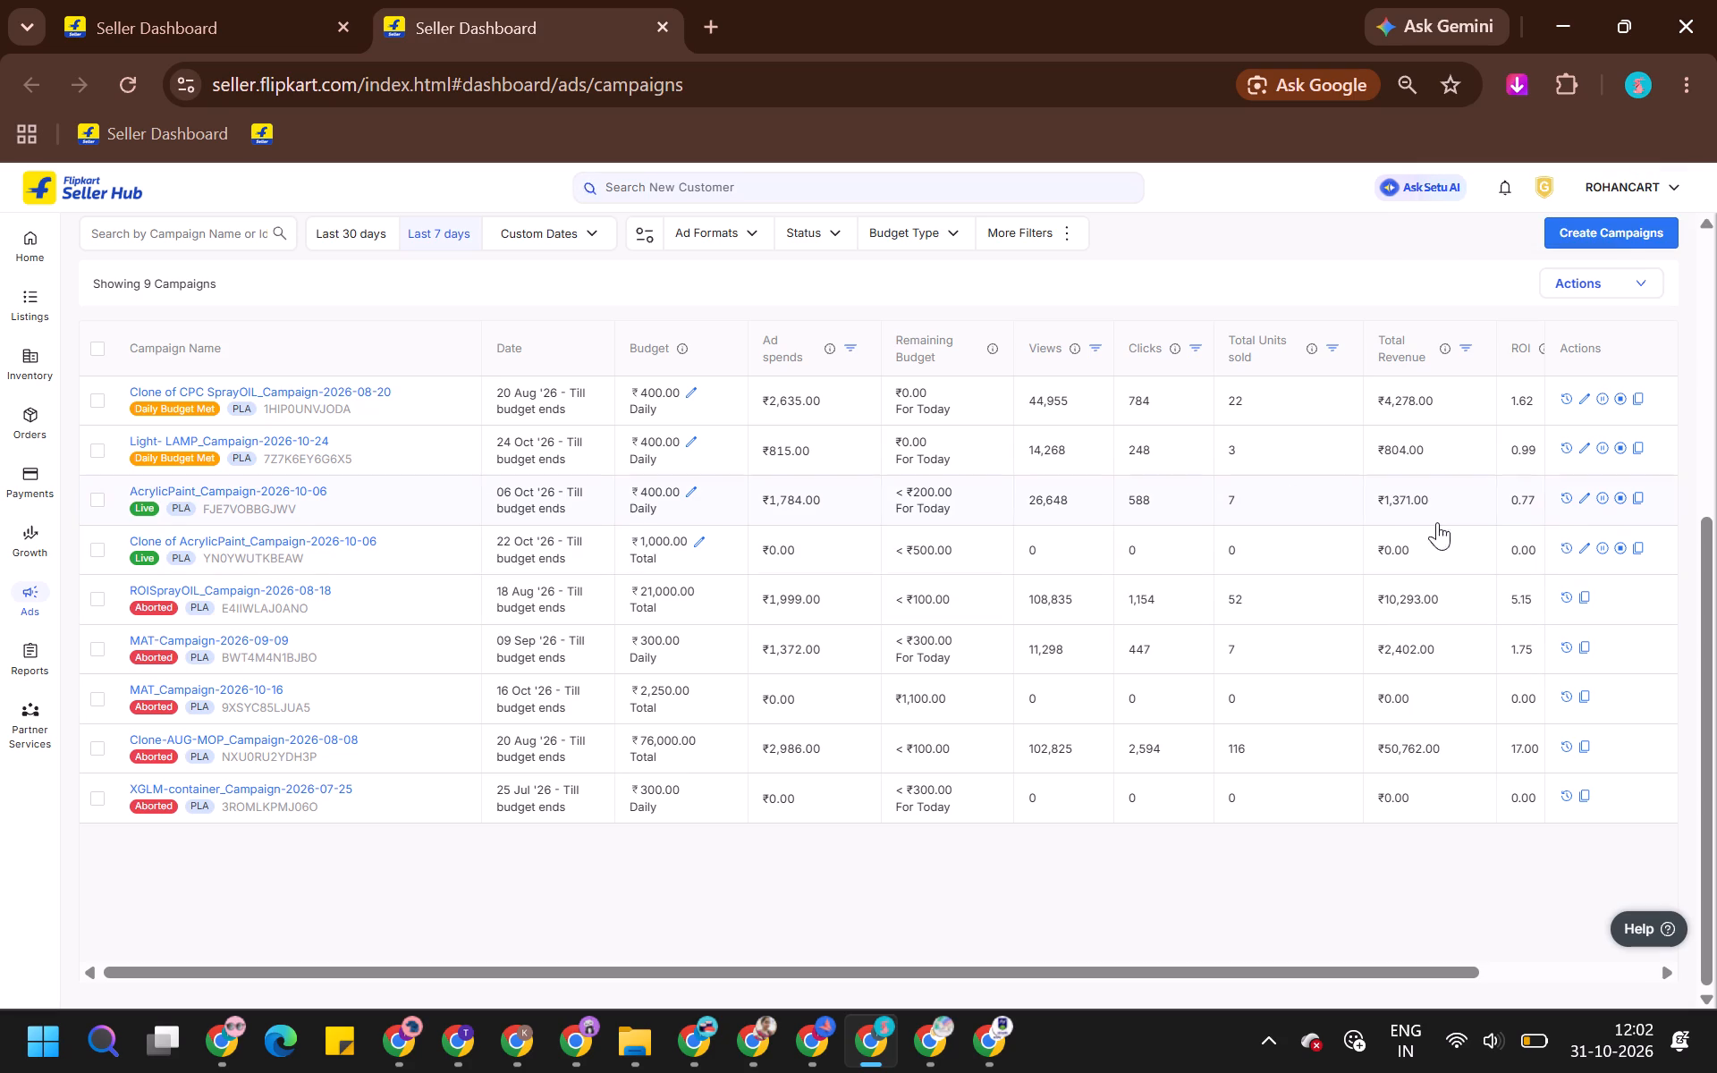
Pause the Clone of AcrylicPaint_Campaign-2026-10-06 campaign.
{"action": "left_click", "coordinate": [1603, 548]}
{"action": "left_click", "coordinate": [1141, 641]}
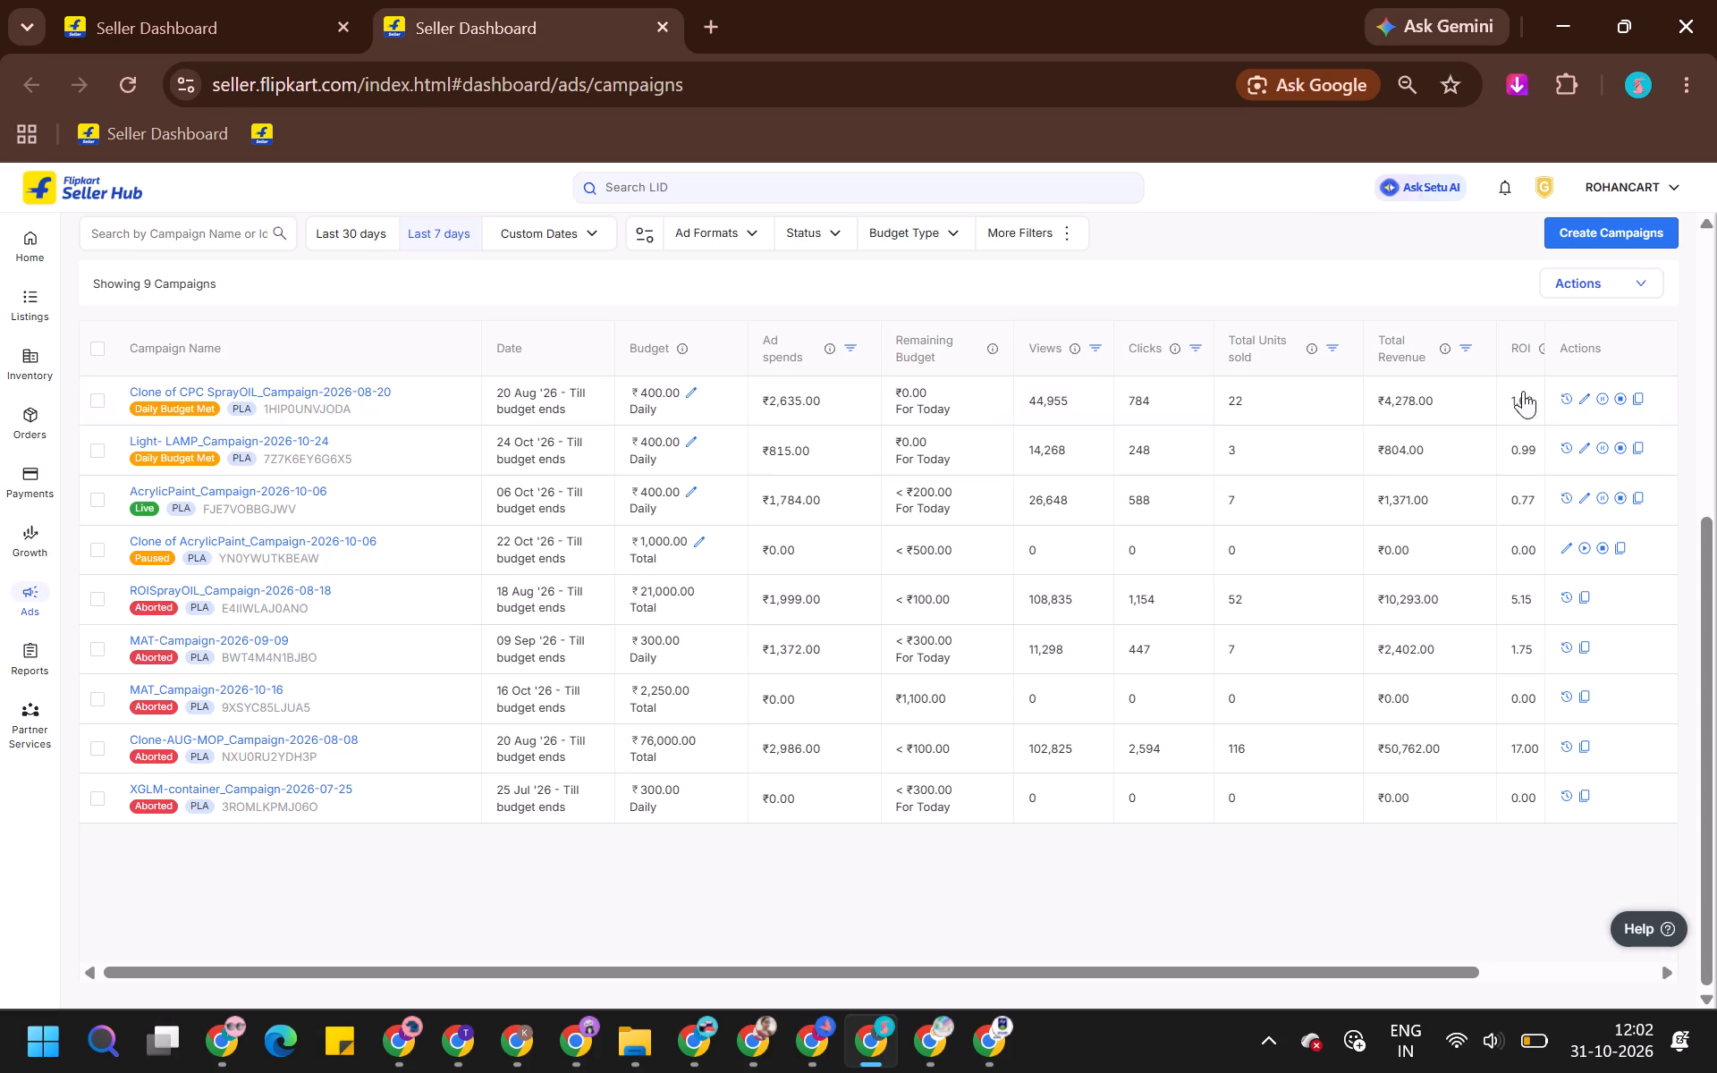
Reload the ROHANCART account's campaign page to refresh the campaign list.
{"action": "left_click", "coordinate": [839, 861]}
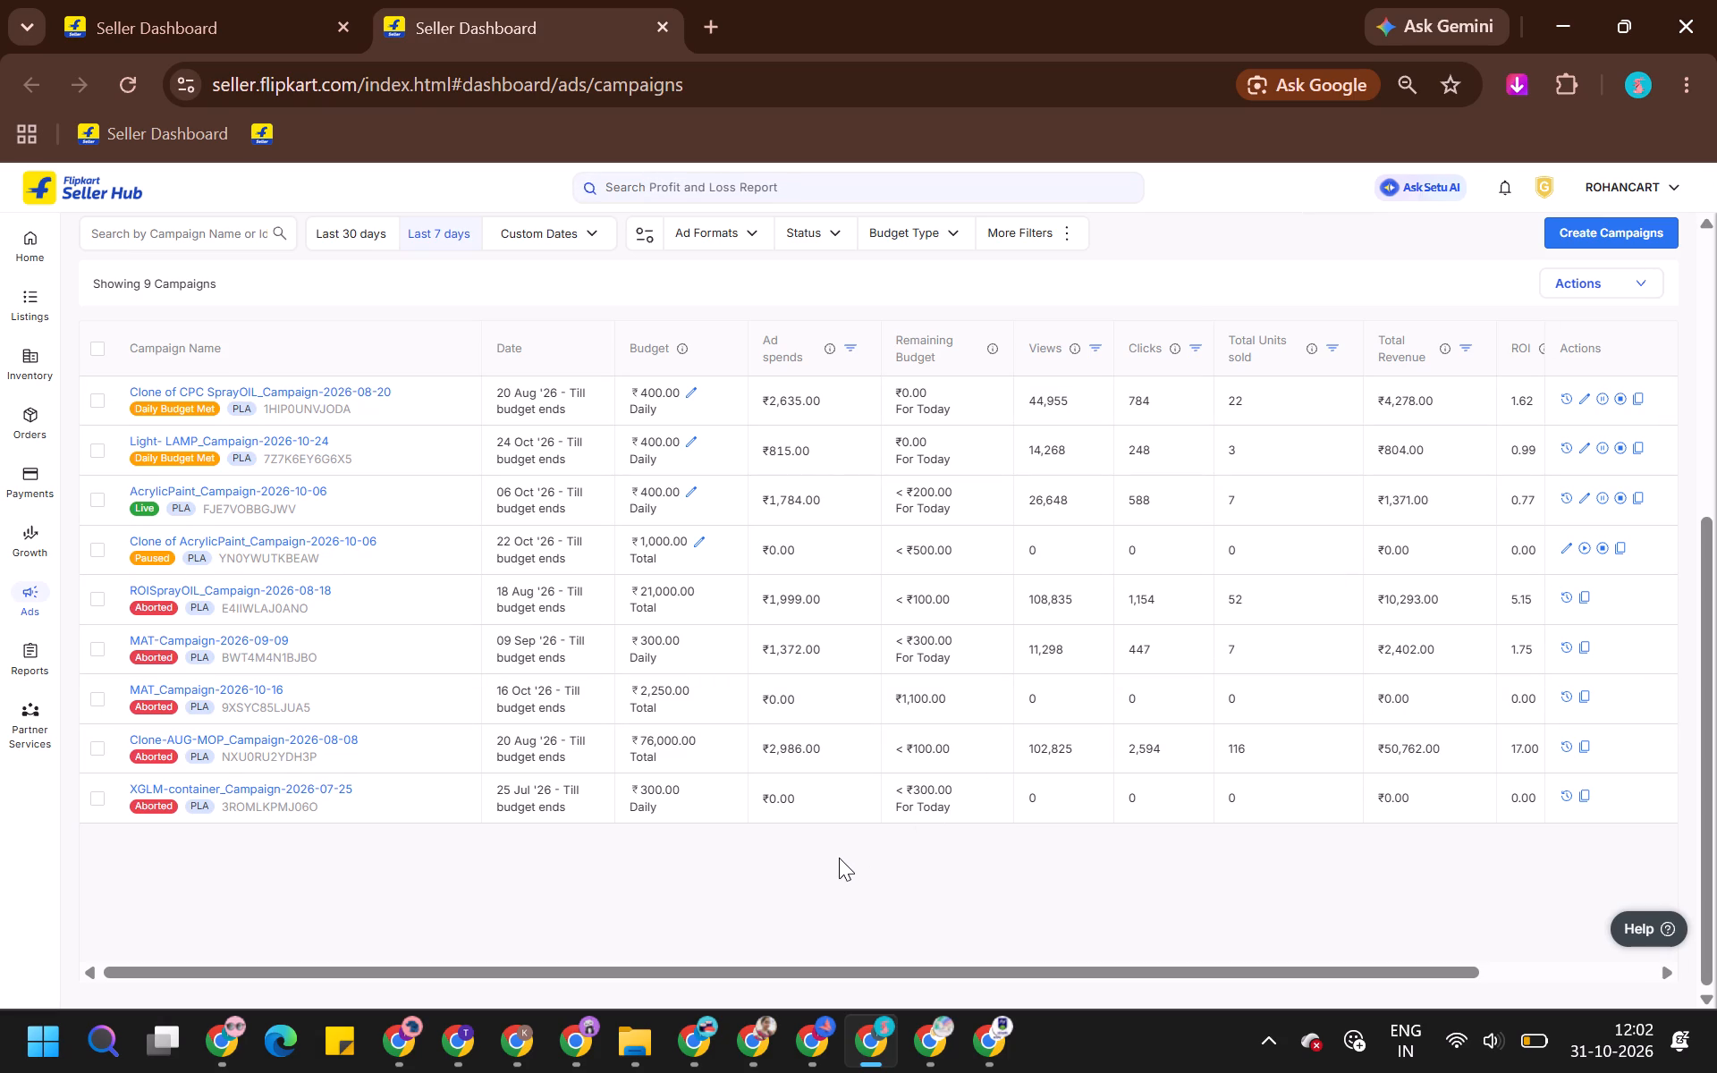
{"action": "left_click", "coordinate": [839, 858]}
{"action": "left_click", "coordinate": [142, 79]}
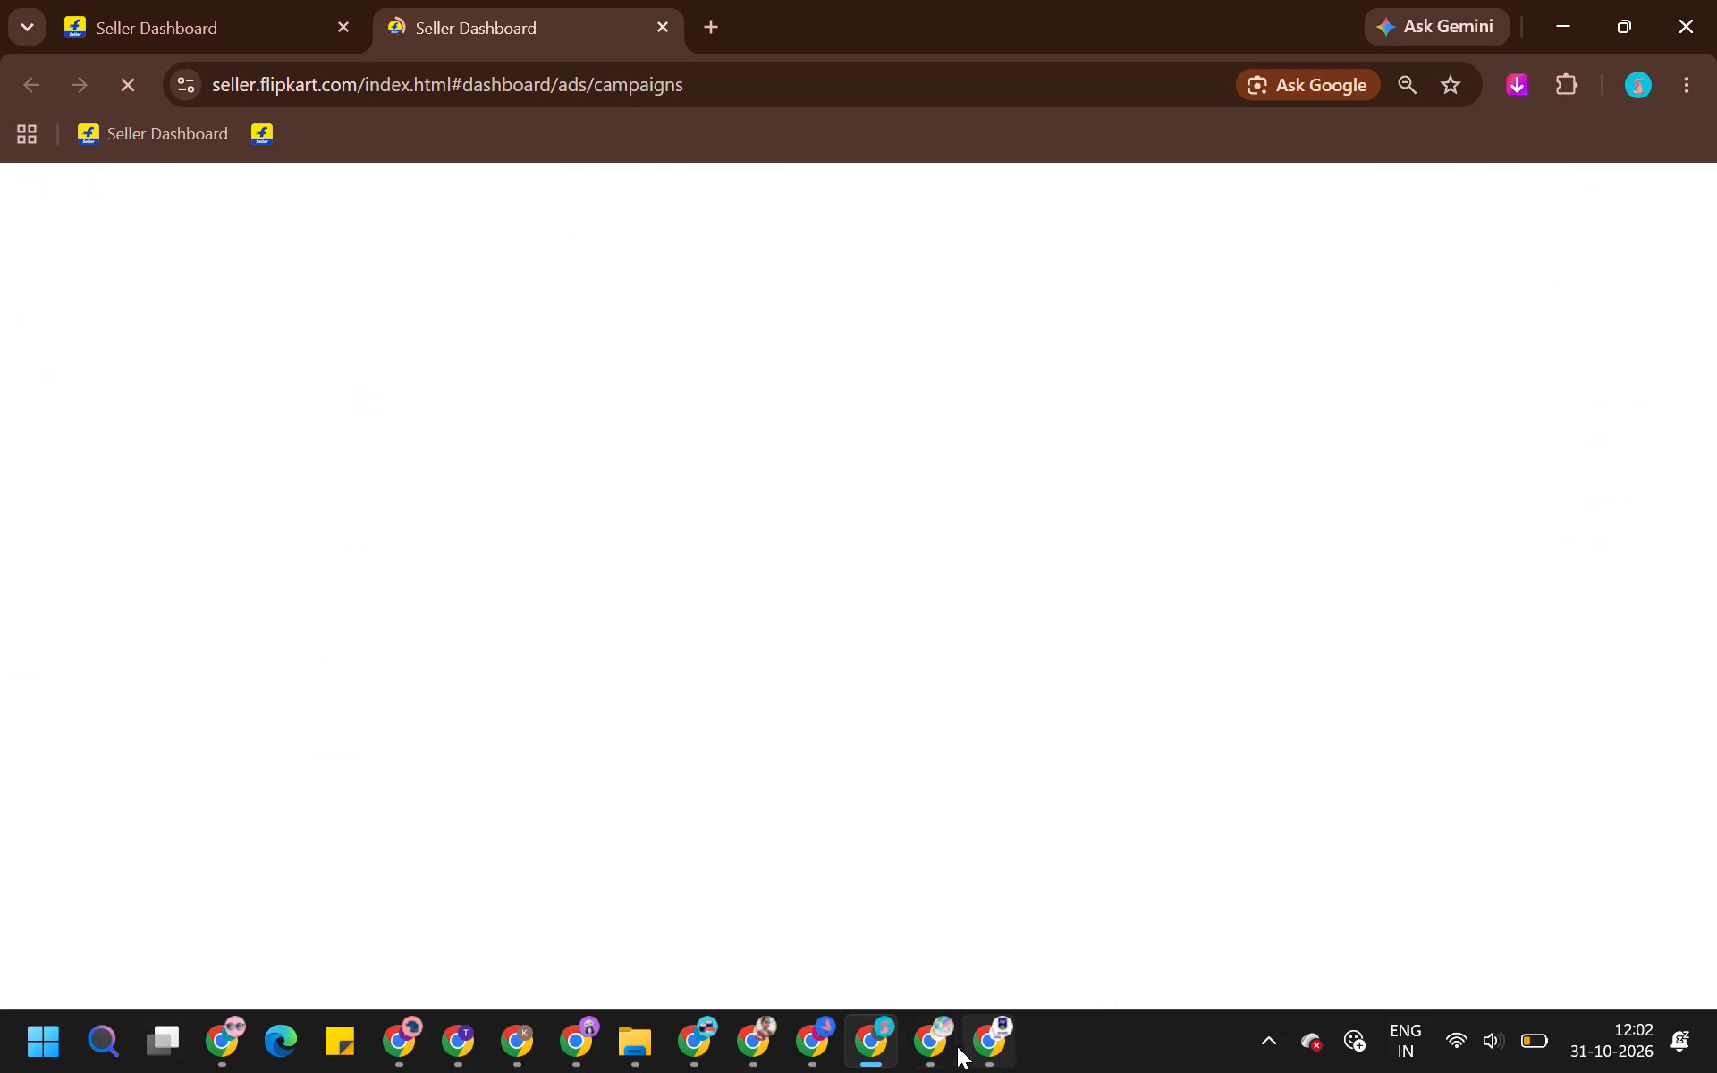
Check the browser window with the logged-out Flipkart seller home page and return to the ROHANCART campaign page.
{"action": "left_click", "coordinate": [952, 1045]}
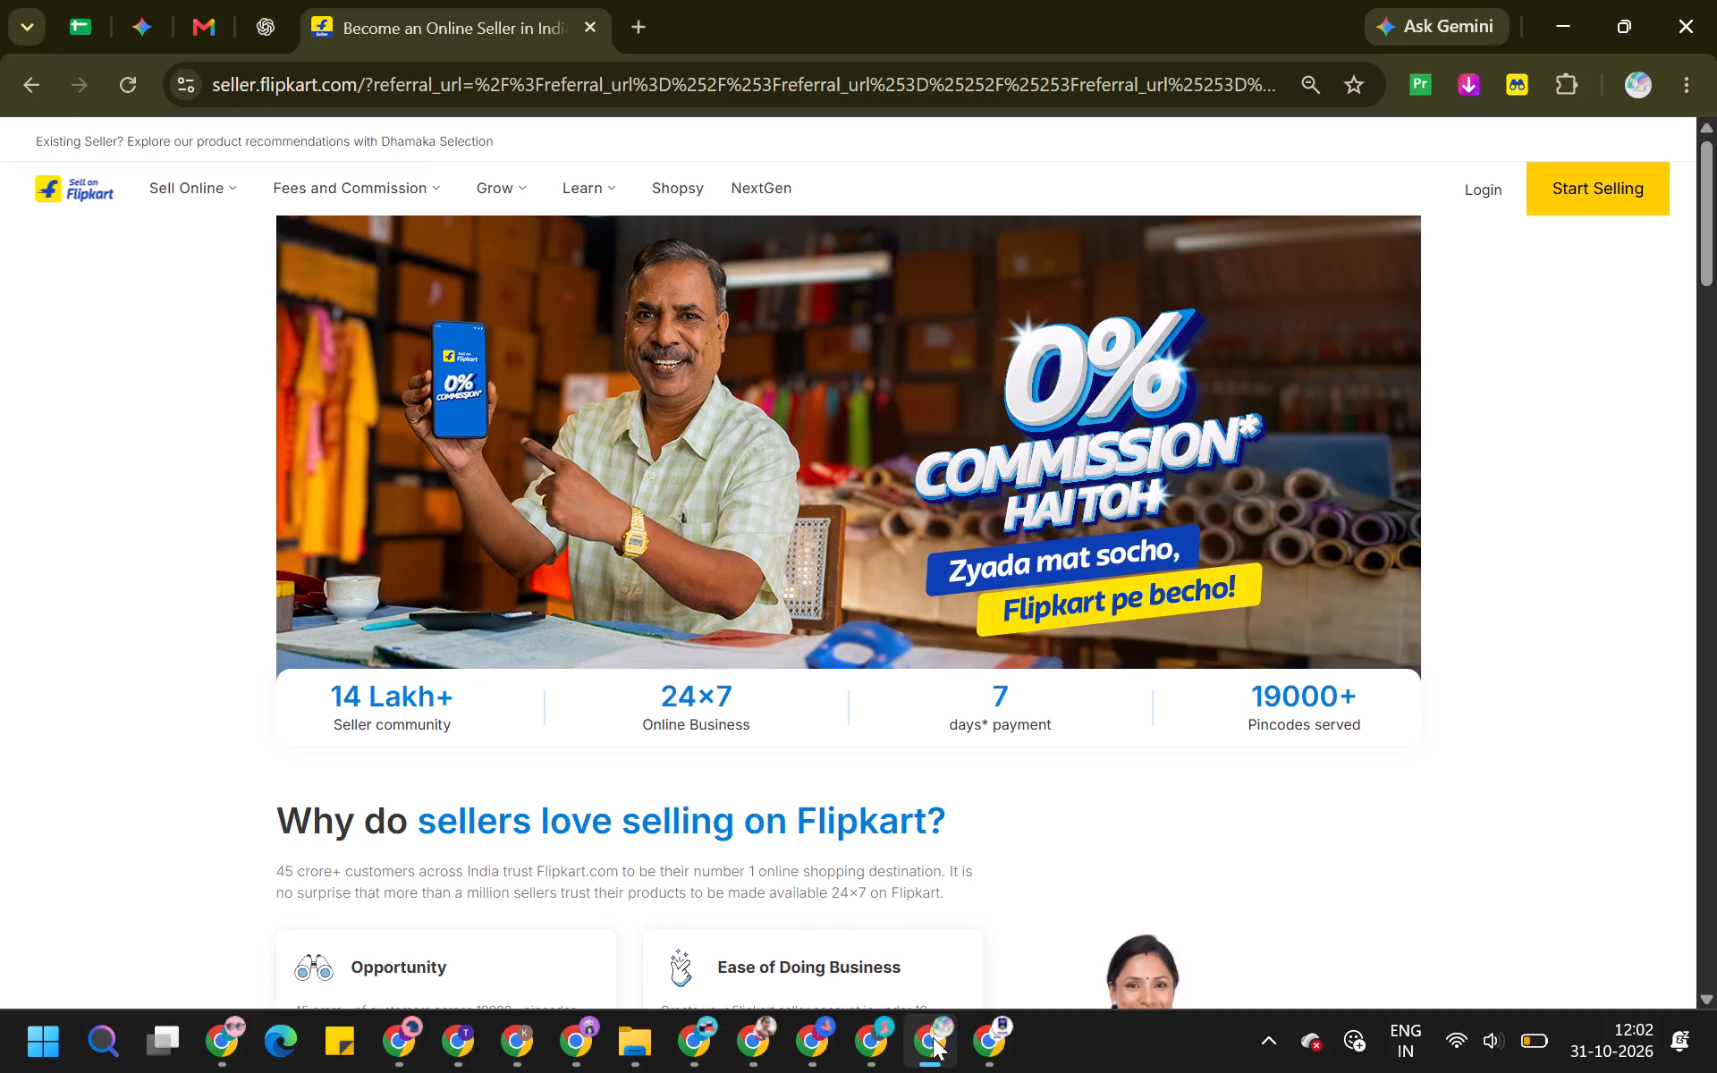